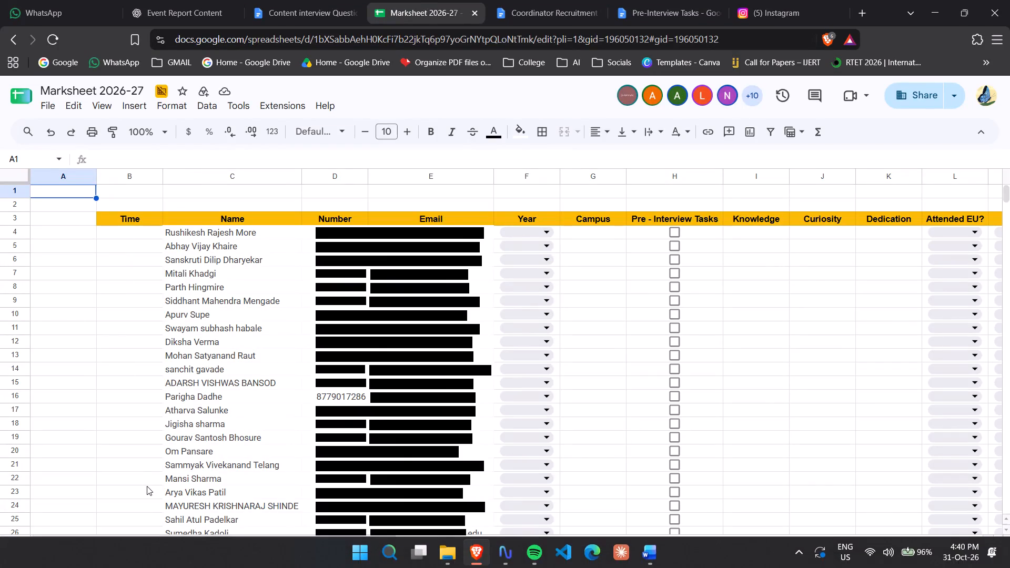
Open the Operations sheet and examine its candidate columns from Year through Position Preference in Order.
{"action": "left_click", "coordinate": [136, 553]}
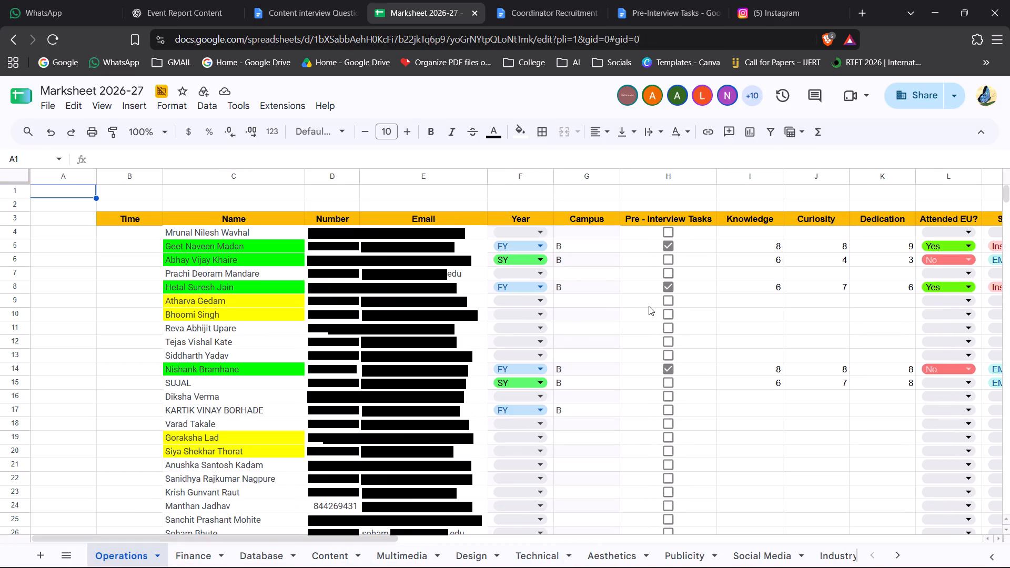
{"action": "scroll", "coordinate": [649, 306], "scroll_direction": "left", "scroll_amount": 3}
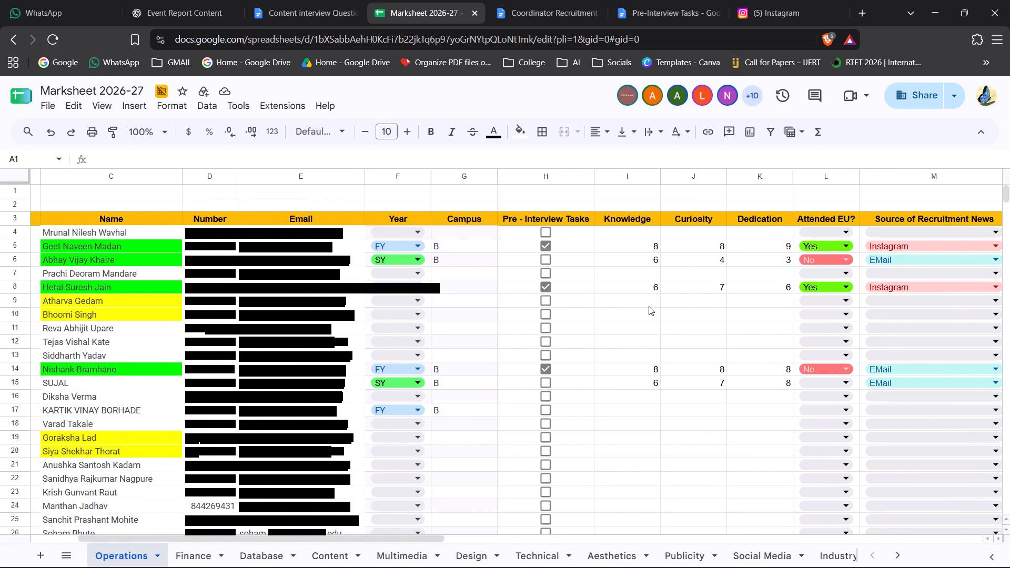
{"action": "scroll", "coordinate": [649, 306], "scroll_direction": "left", "scroll_amount": 3}
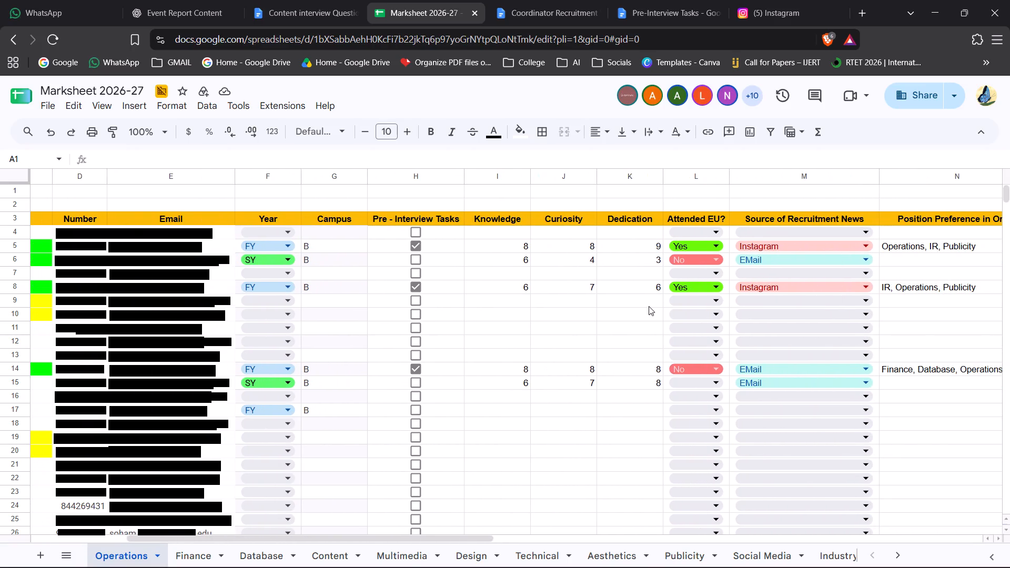
{"action": "scroll", "coordinate": [649, 306], "scroll_direction": "left", "scroll_amount": 2}
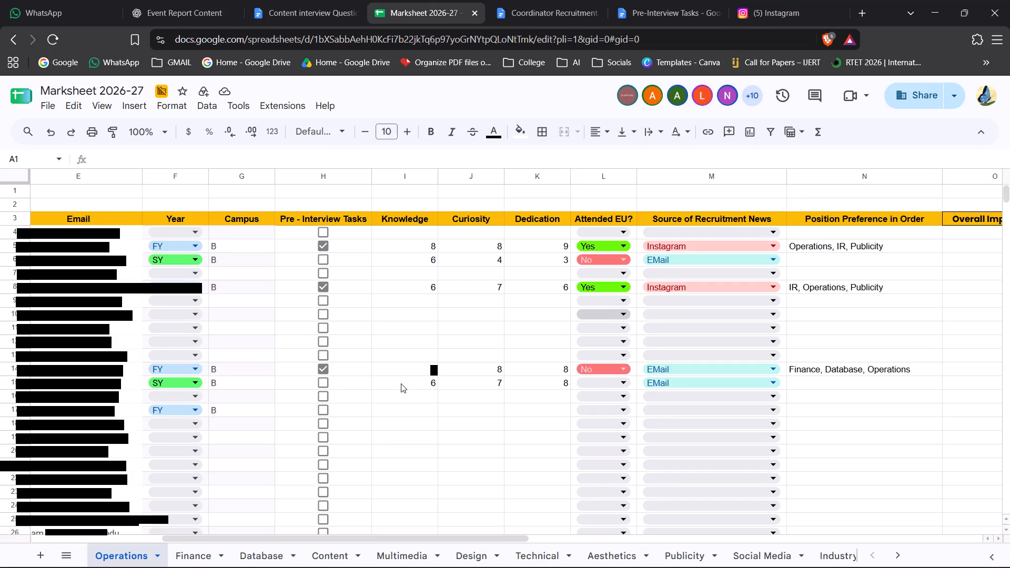
Look at the Finance sheet, and examine the Content sheet's evaluation columns through Overall Impression and Note.
{"action": "left_click", "coordinate": [186, 544]}
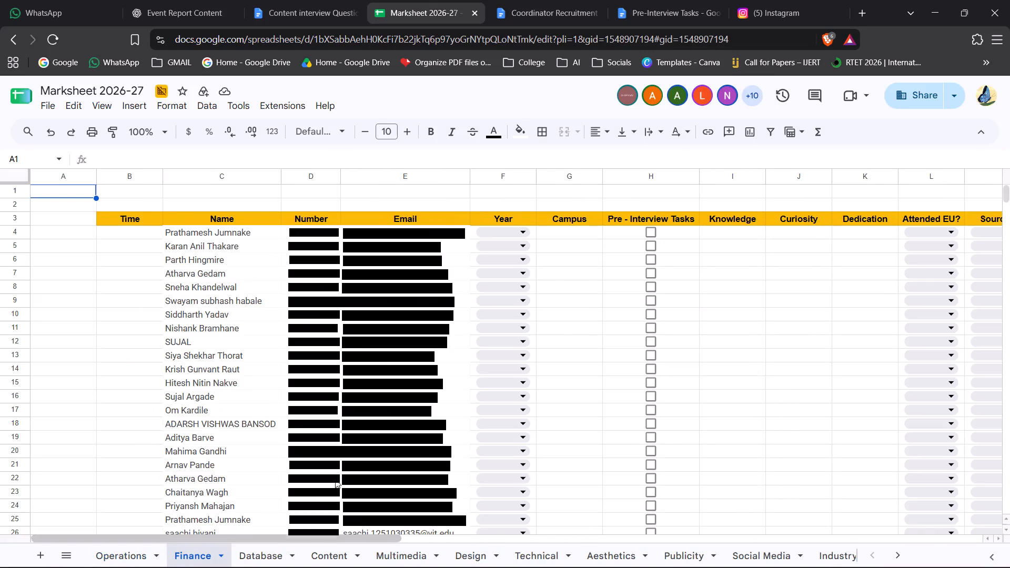
{"action": "double_click", "coordinate": [321, 550]}
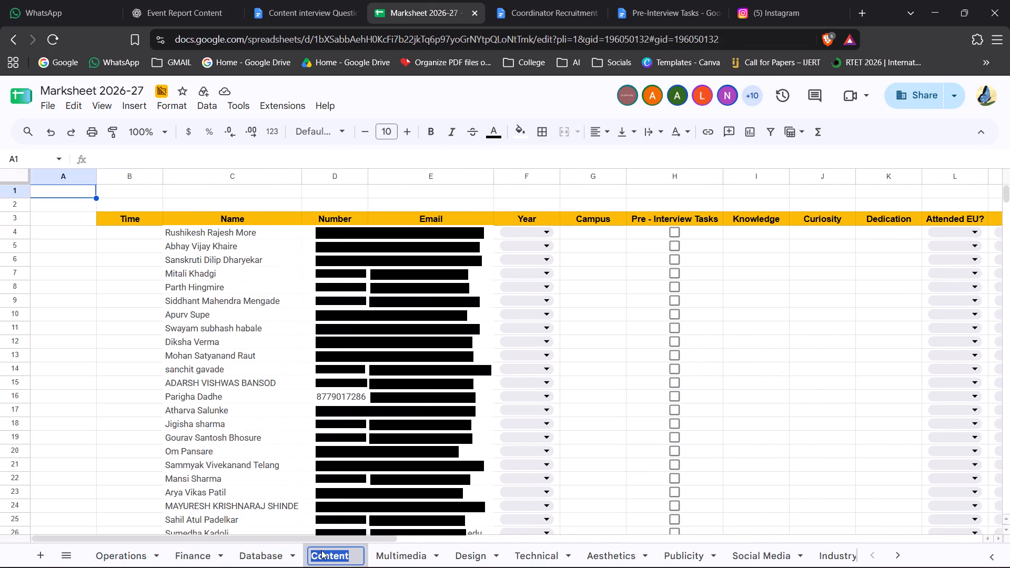
{"action": "left_click", "coordinate": [759, 383]}
{"action": "scroll", "coordinate": [759, 383], "scroll_direction": "left", "scroll_amount": 6}
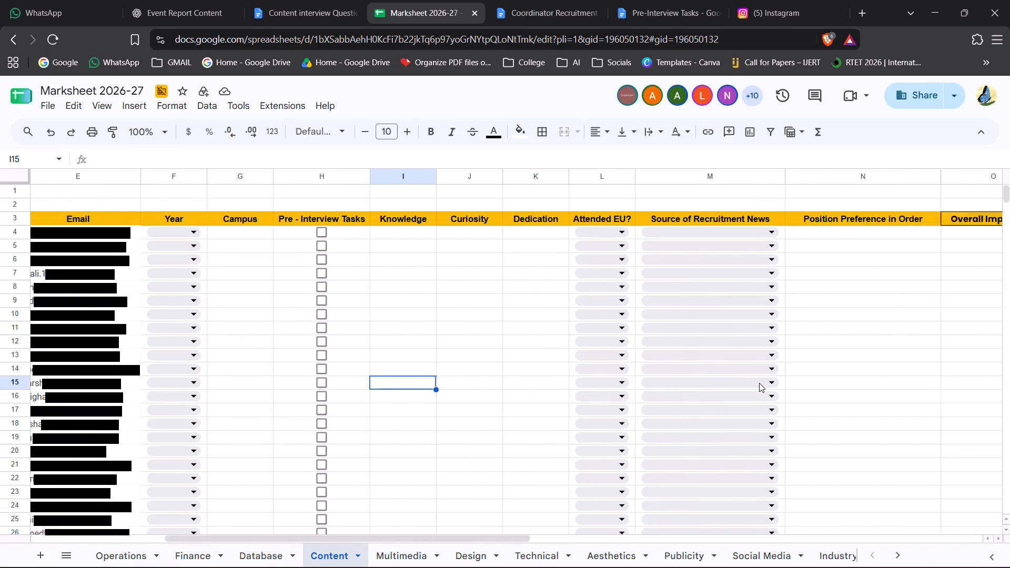
{"action": "scroll", "coordinate": [759, 383], "scroll_direction": "left", "scroll_amount": 2}
{"action": "scroll", "coordinate": [759, 383], "scroll_direction": "right", "scroll_amount": 1}
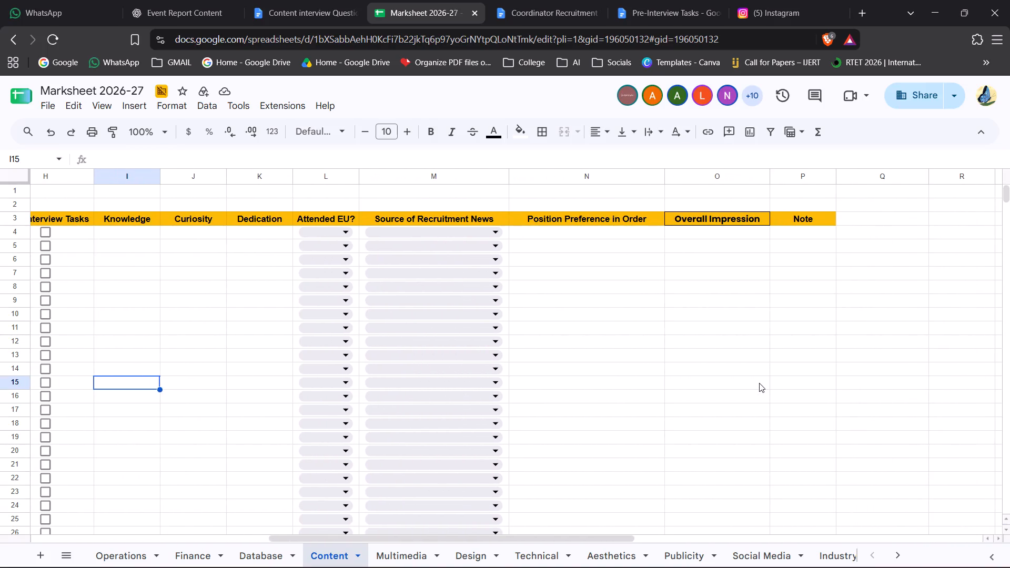
Return to the Operations sheet to view its candidate scores again.
{"action": "left_click", "coordinate": [203, 553]}
{"action": "left_click", "coordinate": [138, 554]}
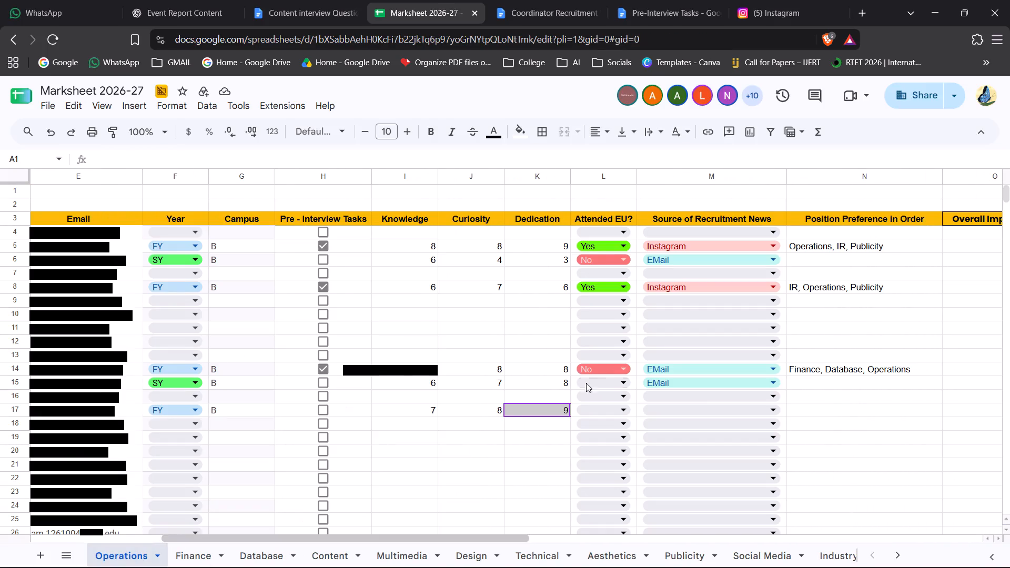
{"action": "scroll", "coordinate": [645, 364], "scroll_direction": "left", "scroll_amount": 5}
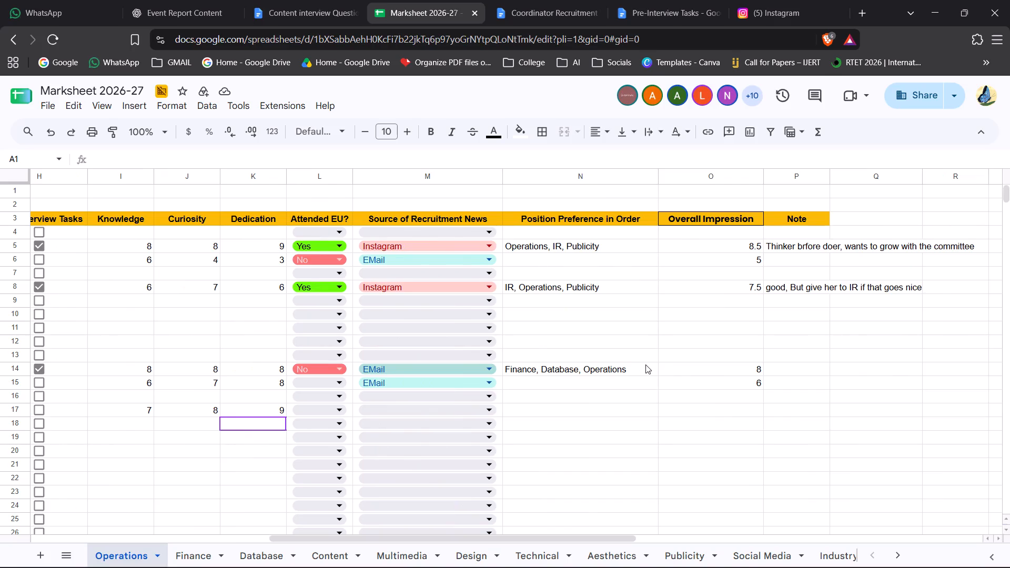
{"action": "scroll", "coordinate": [645, 364], "scroll_direction": "right", "scroll_amount": 4}
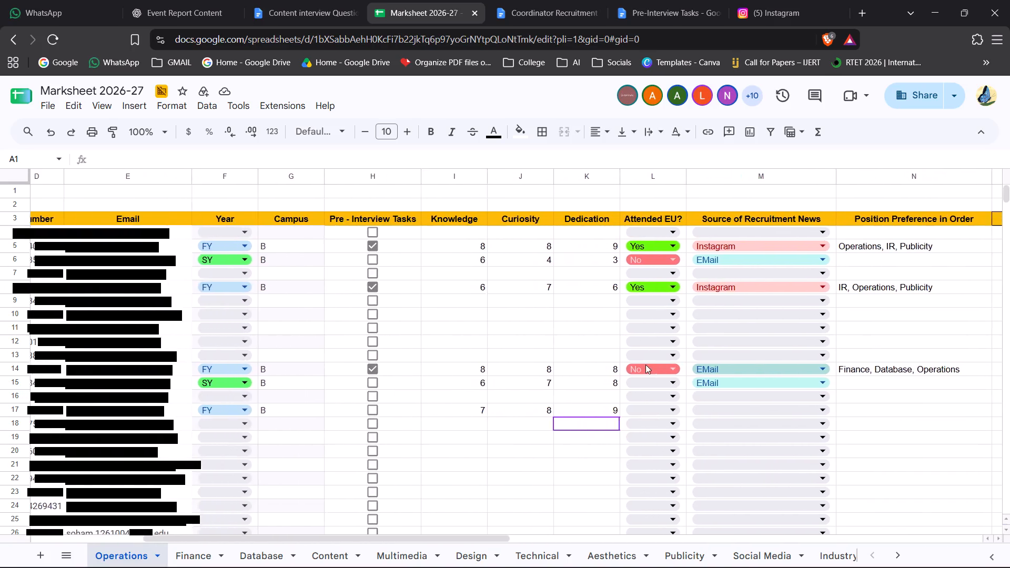
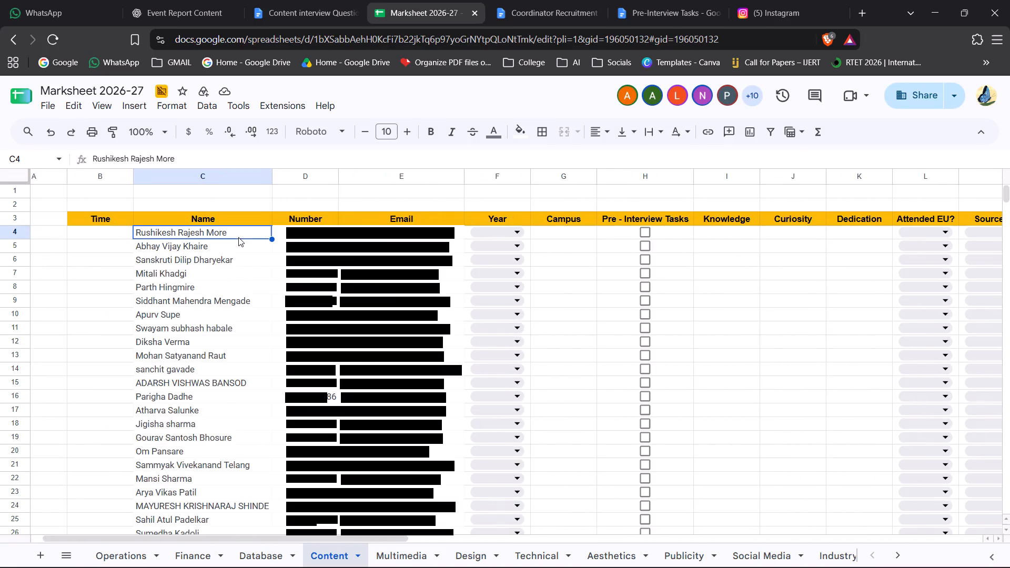
Enter text beginning with "NOT" in the Time cell B4 of the first candidate on the Content sheet.
{"action": "left_click", "coordinate": [143, 235]}
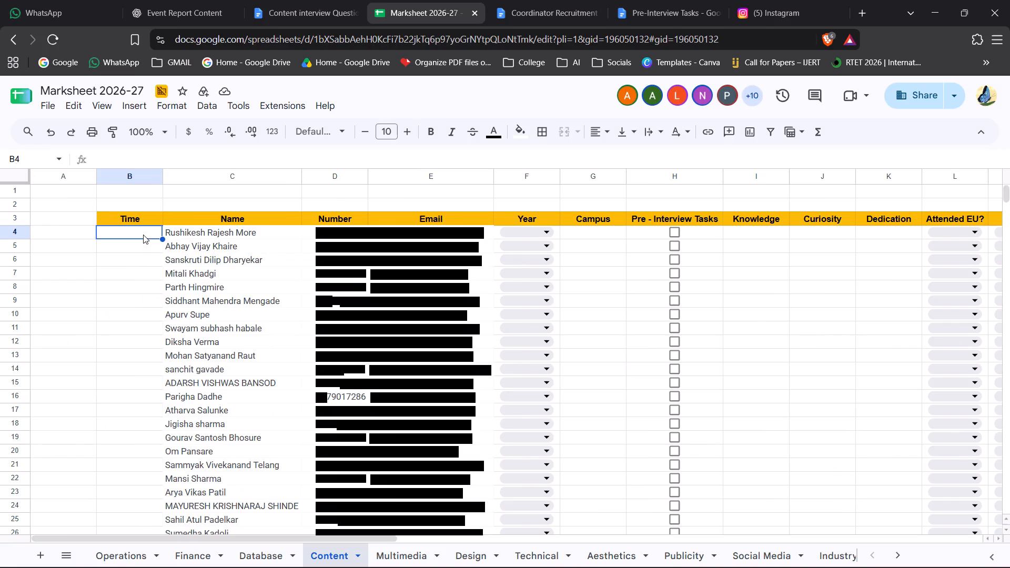
{"action": "left_click", "coordinate": [143, 235]}
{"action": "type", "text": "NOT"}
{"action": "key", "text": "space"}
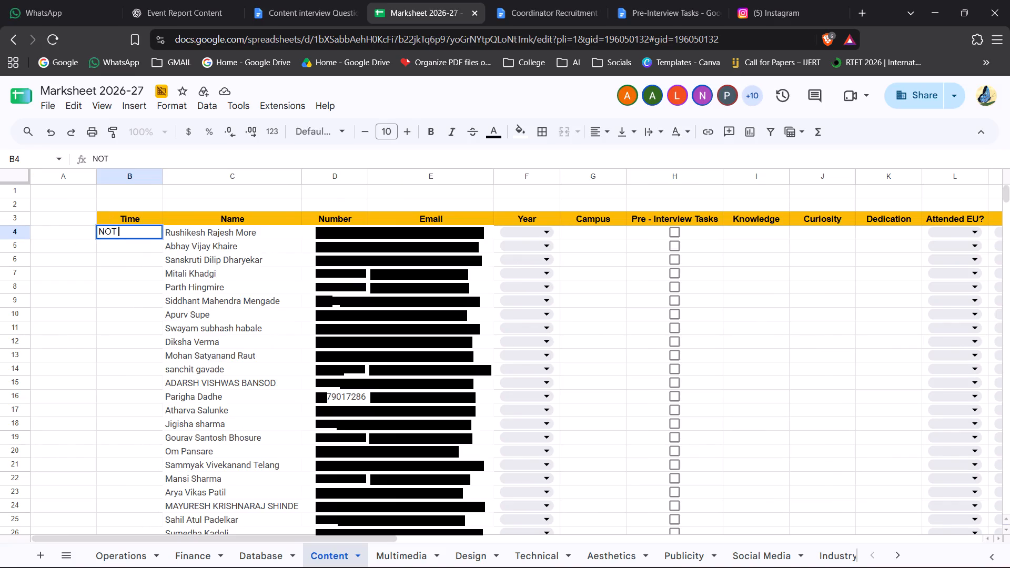
Complete the first candidate's Time cell B4 on the Content sheet so it reads "NOT INTERESTED".
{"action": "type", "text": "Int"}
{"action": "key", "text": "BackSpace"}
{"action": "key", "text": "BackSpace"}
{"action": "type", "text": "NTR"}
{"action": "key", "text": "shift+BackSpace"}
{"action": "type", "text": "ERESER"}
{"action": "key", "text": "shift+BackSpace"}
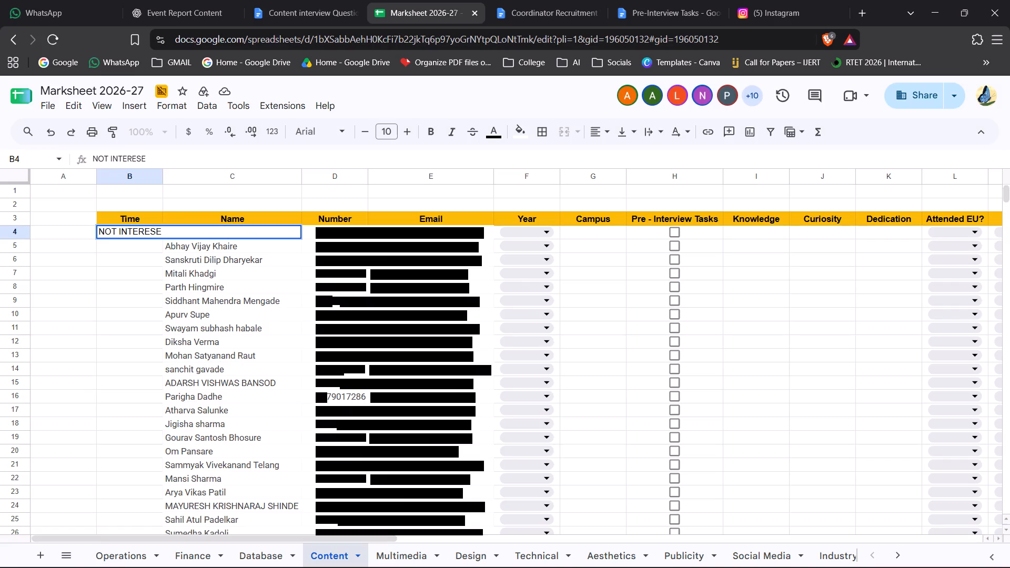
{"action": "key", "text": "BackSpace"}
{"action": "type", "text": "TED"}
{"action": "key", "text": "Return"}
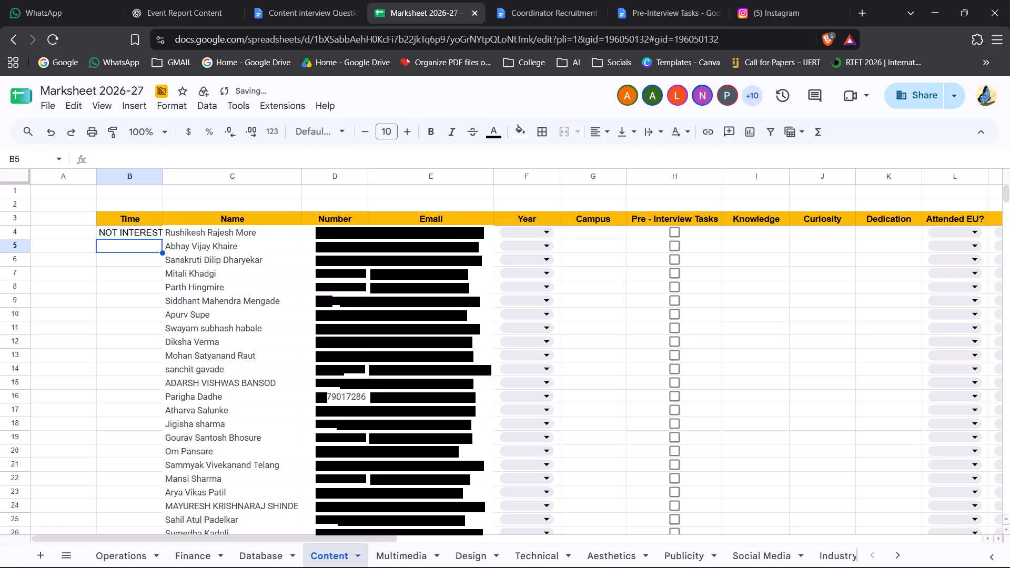
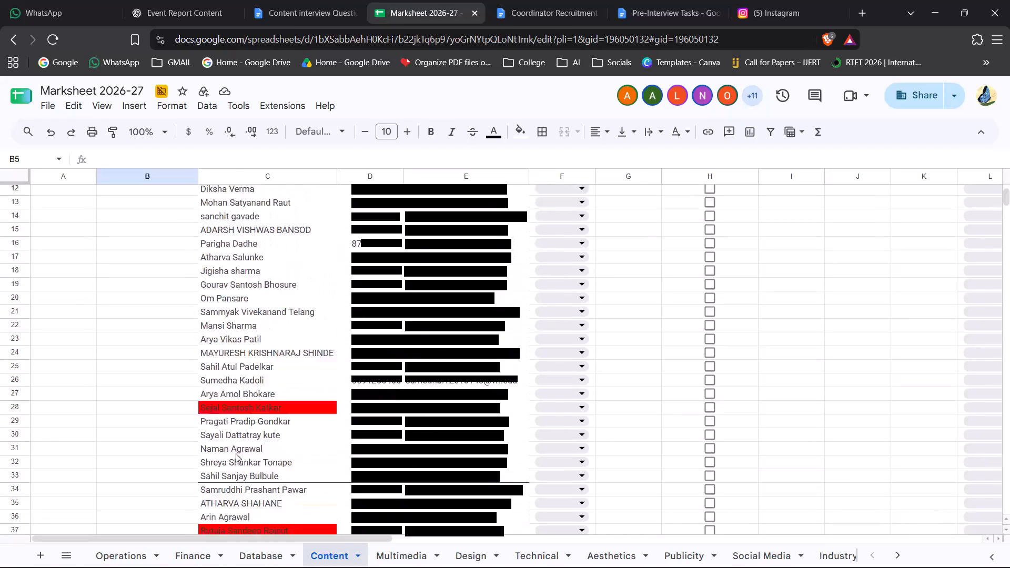
Fill the first candidate's Name cell C4 on the Content sheet with red.
{"action": "scroll", "coordinate": [236, 453], "scroll_direction": "up", "scroll_amount": 1}
{"action": "left_click", "coordinate": [274, 224]}
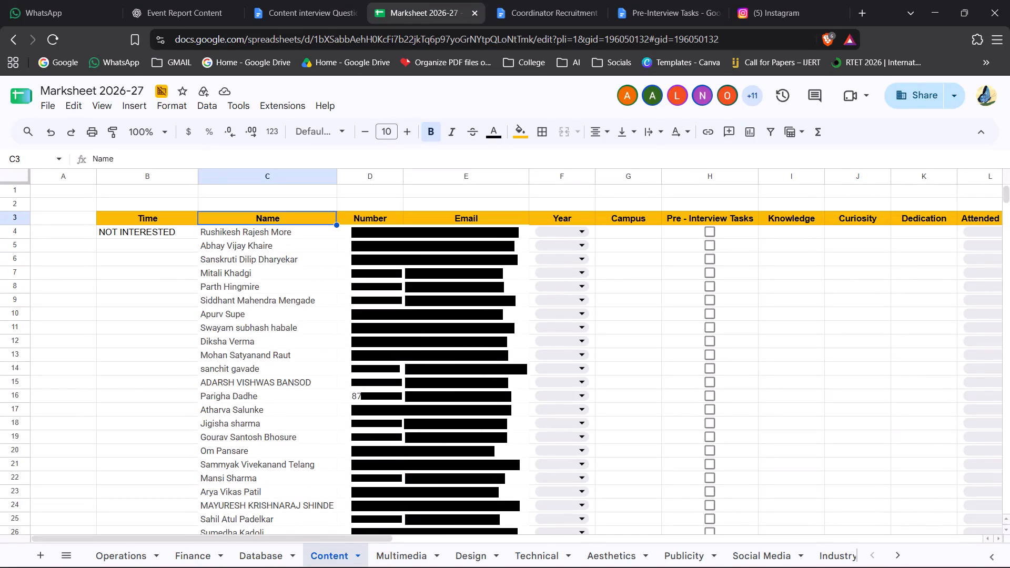
{"action": "left_click", "coordinate": [270, 232]}
{"action": "left_click", "coordinate": [522, 137]}
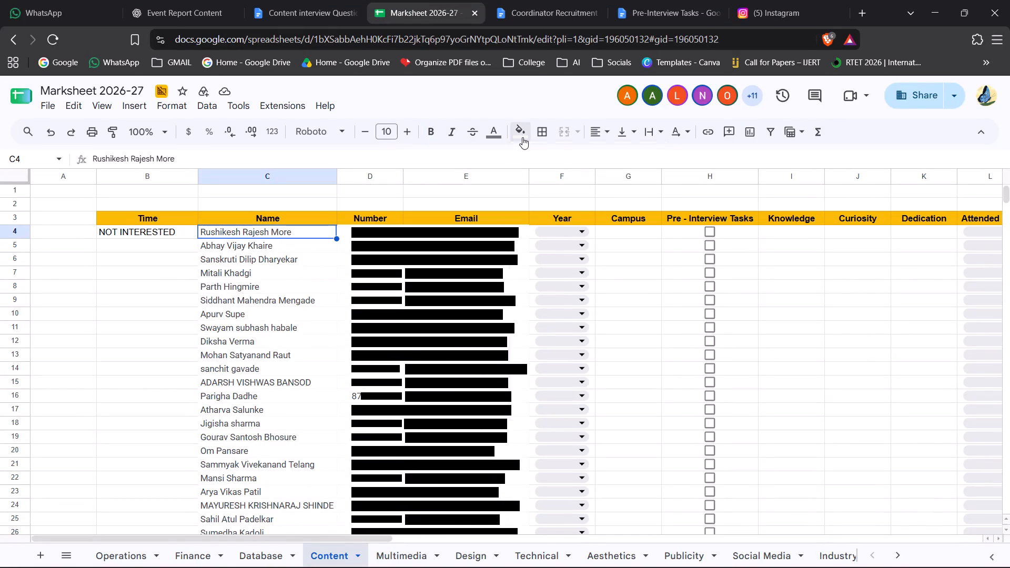
{"action": "left_click", "coordinate": [537, 198]}
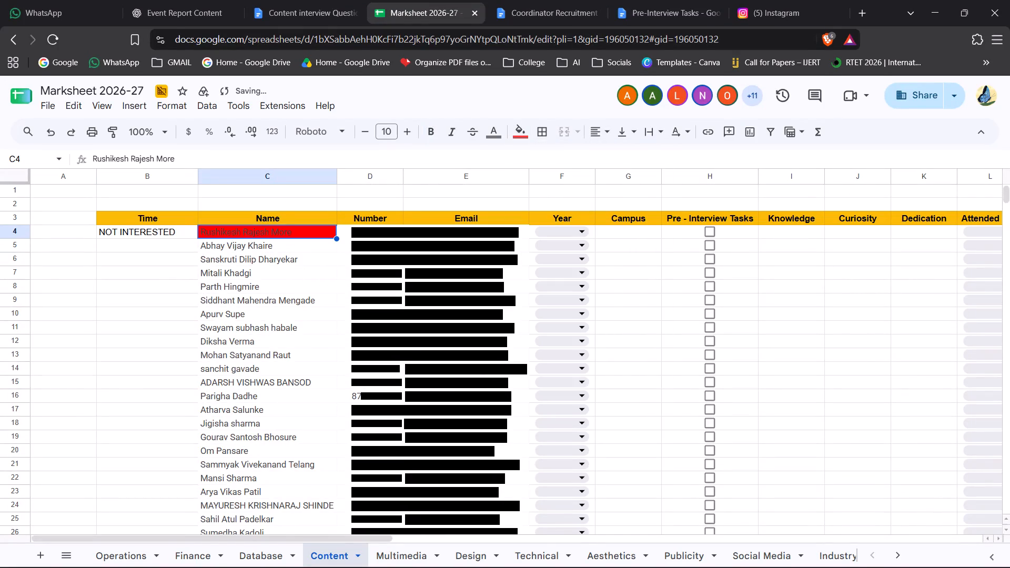
{"action": "left_click", "coordinate": [269, 302]}
{"action": "scroll", "coordinate": [269, 302], "scroll_direction": "down", "scroll_amount": 1}
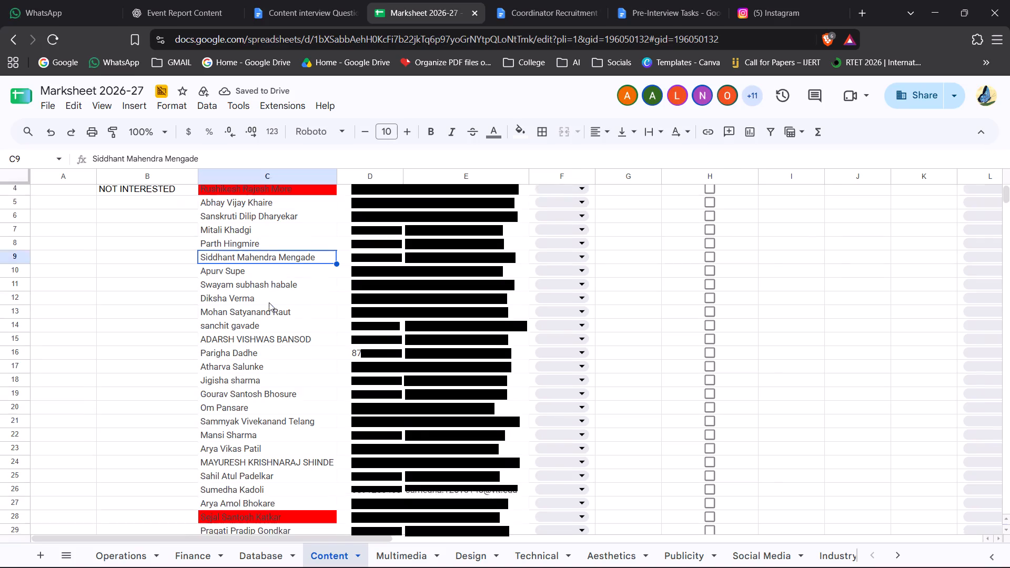
Highlight the candidate name in cell C26 of the Content sheet in yellow and select the Time cell B26 beside it.
{"action": "scroll", "coordinate": [269, 302], "scroll_direction": "down", "scroll_amount": 4}
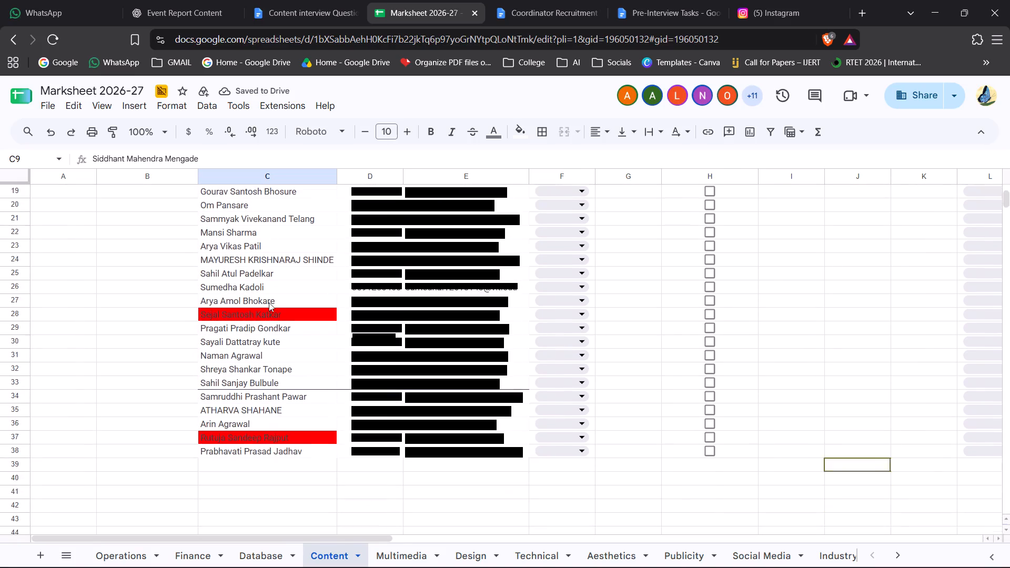
{"action": "scroll", "coordinate": [269, 302], "scroll_direction": "down", "scroll_amount": 1}
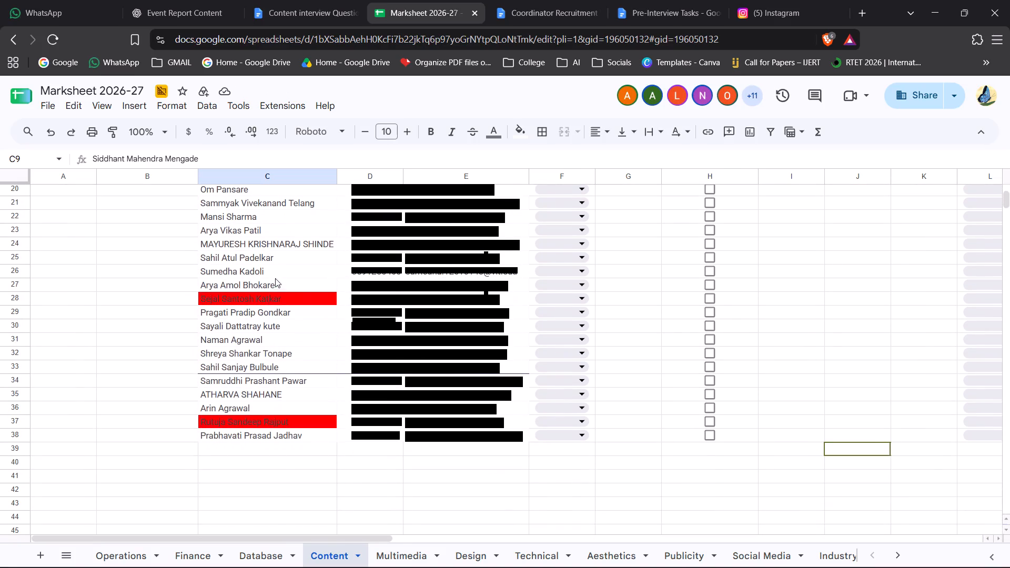
{"action": "left_click", "coordinate": [275, 277]}
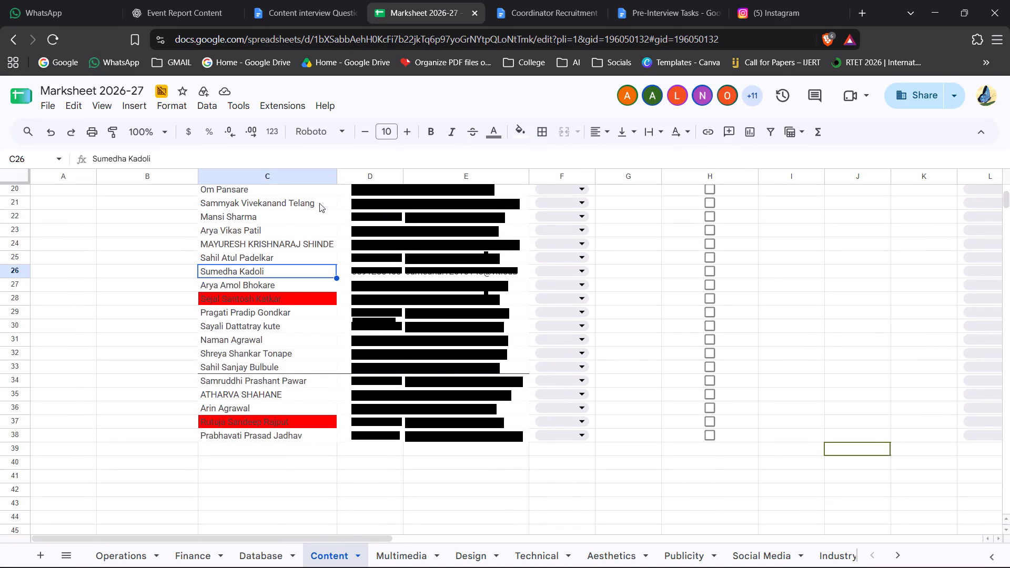
{"action": "left_click", "coordinate": [520, 132]}
{"action": "left_click_drag", "start_coordinate": [567, 182], "coordinate": [563, 189]}
{"action": "left_click", "coordinate": [563, 189]}
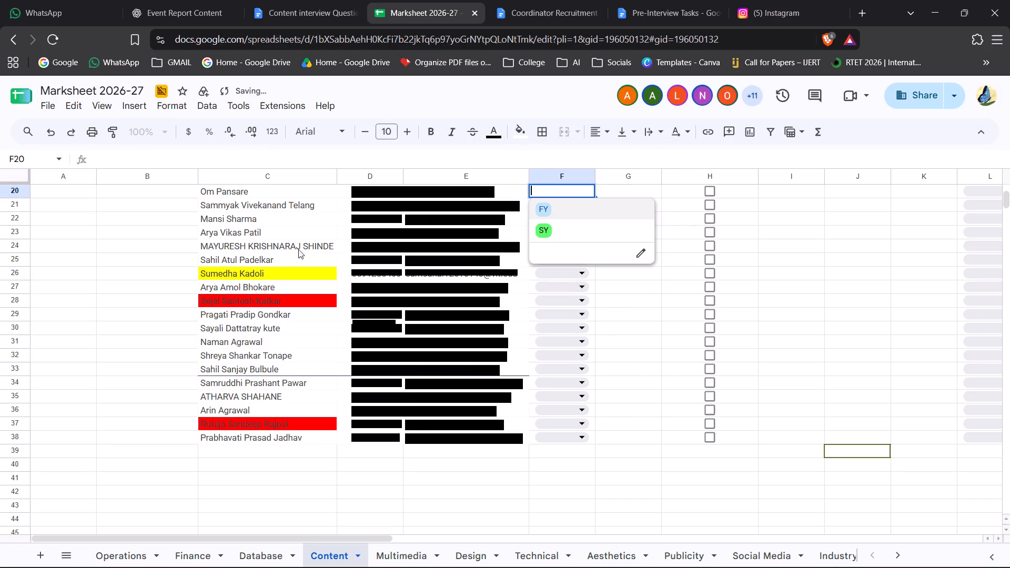
{"action": "left_click", "coordinate": [167, 277]}
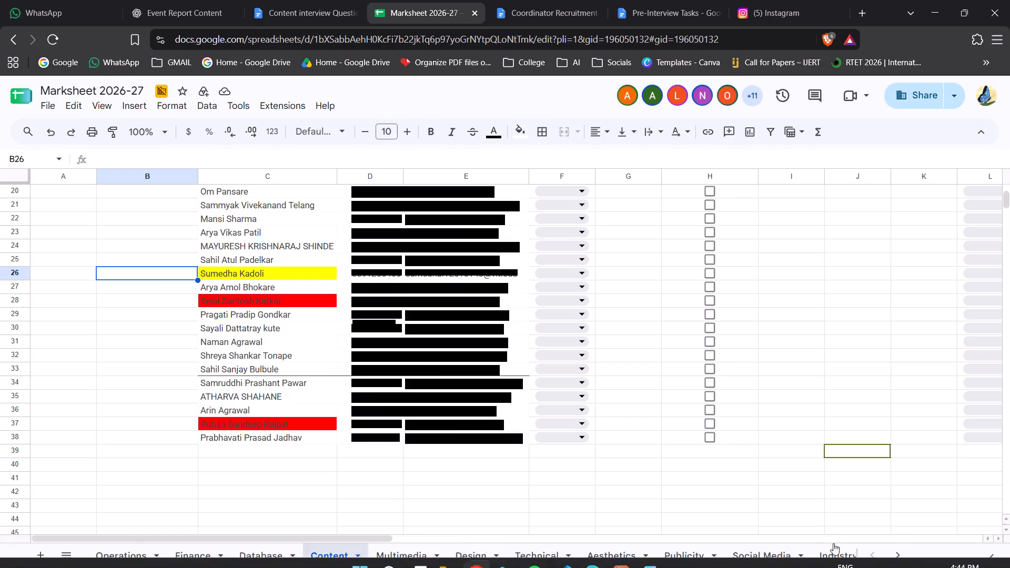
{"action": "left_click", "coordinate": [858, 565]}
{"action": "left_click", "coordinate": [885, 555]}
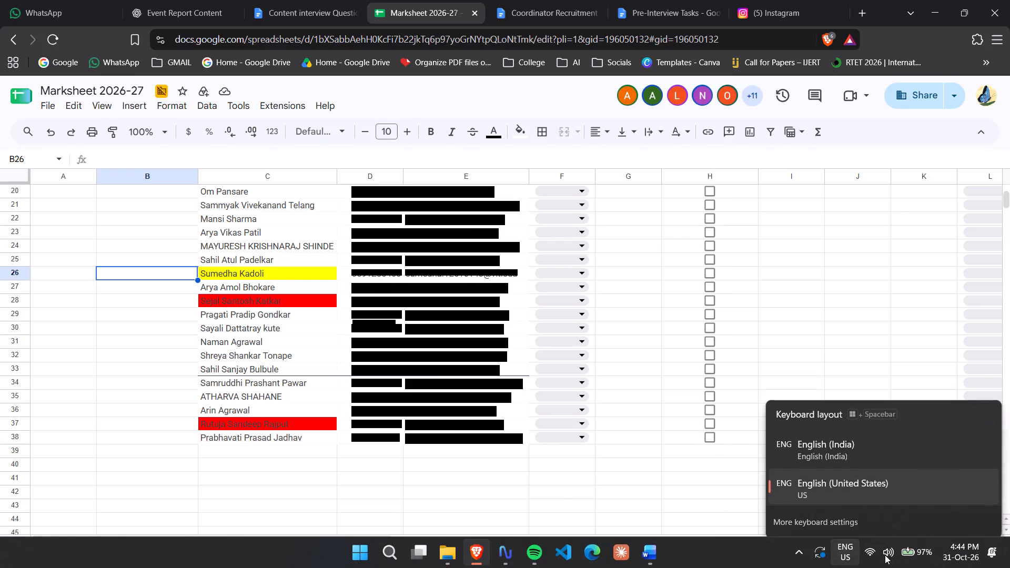
Check the system's sound output options and return to the quick settings.
{"action": "left_click", "coordinate": [885, 555]}
{"action": "left_click", "coordinate": [975, 470]}
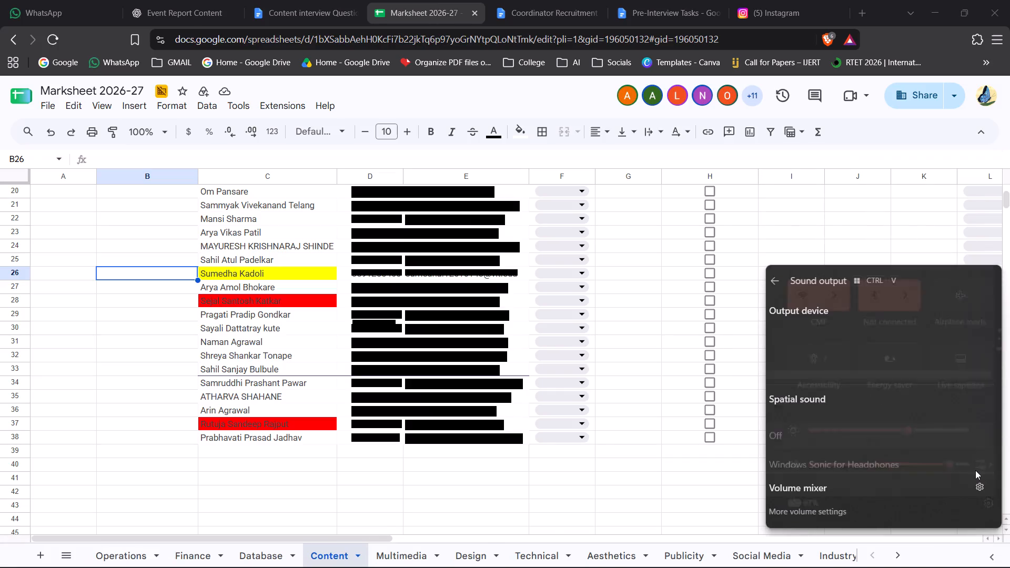
{"action": "left_click", "coordinate": [773, 278]}
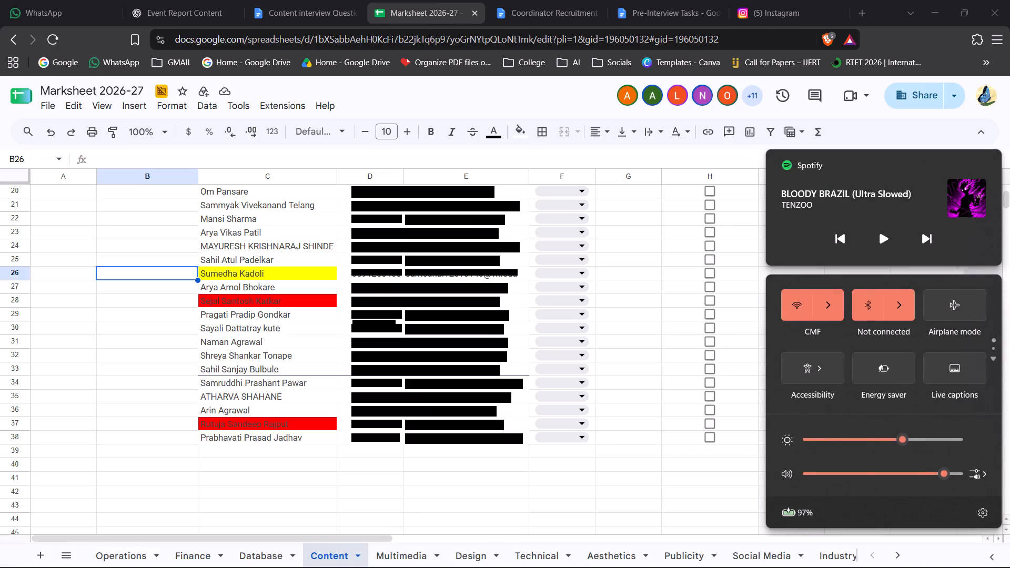
Switch to Spotify and start music playback.
{"action": "left_click", "coordinate": [531, 561]}
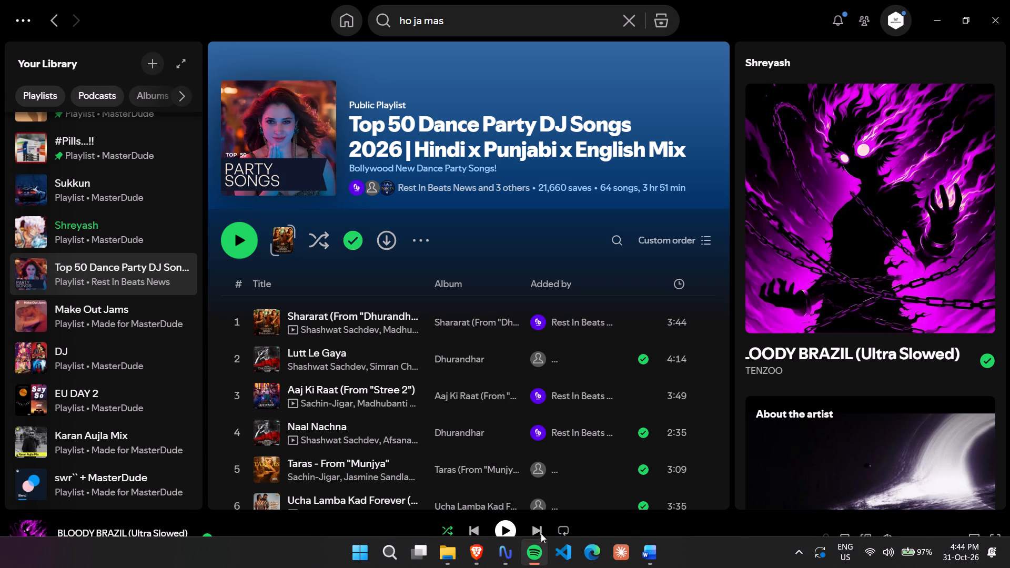
{"action": "left_click", "coordinate": [519, 528]}
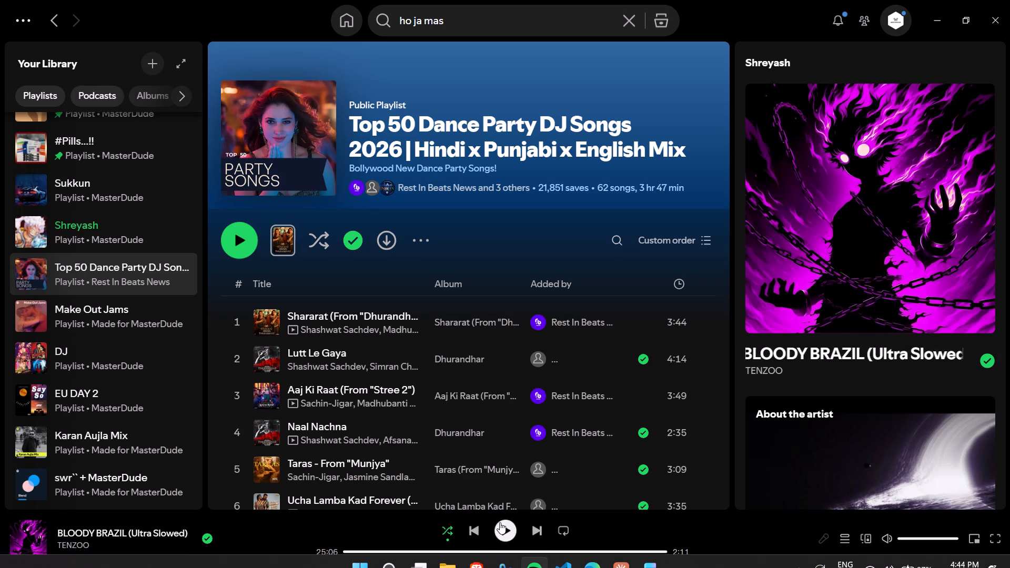
{"action": "left_click", "coordinate": [500, 522]}
Lower the system volume to about two thirds.
{"action": "left_click", "coordinate": [921, 553]}
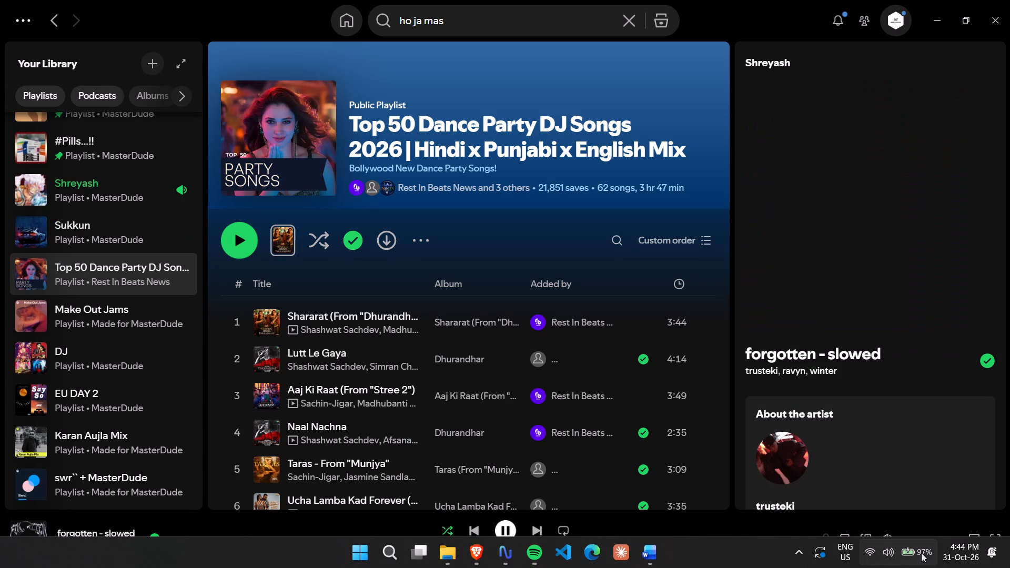
{"action": "left_click", "coordinate": [906, 466]}
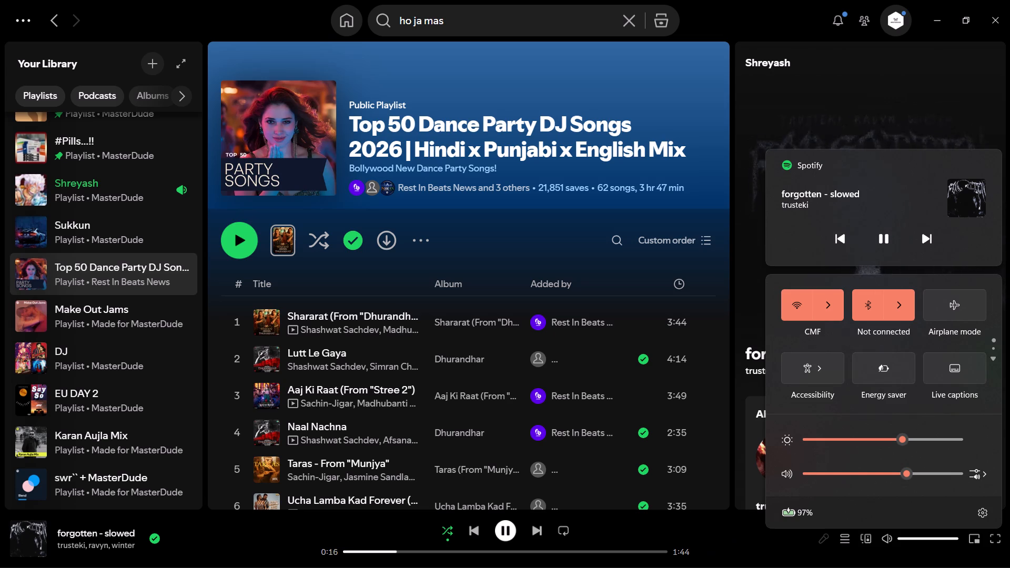
Pause the song playing in Spotify.
{"action": "left_click", "coordinate": [506, 536]}
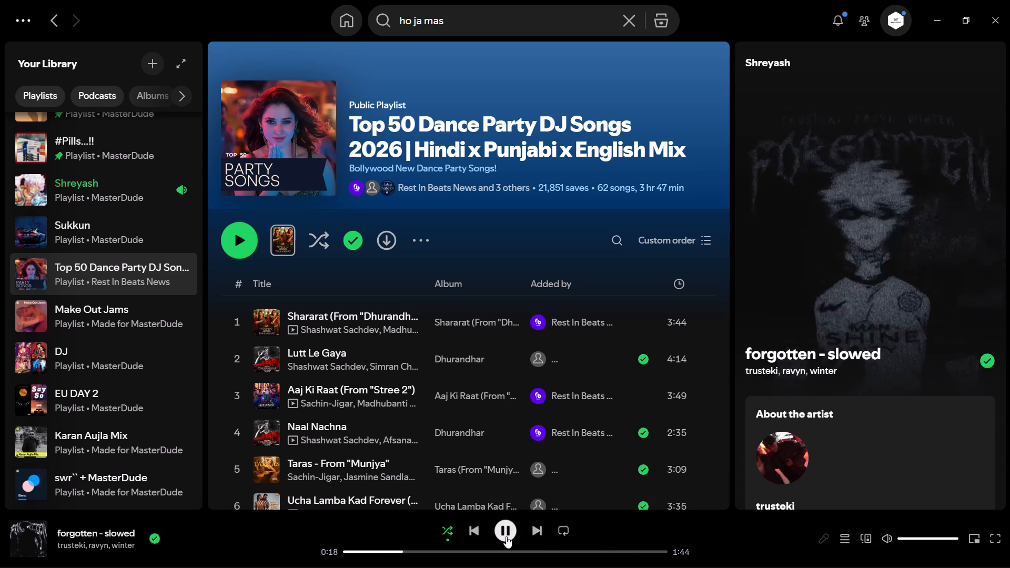
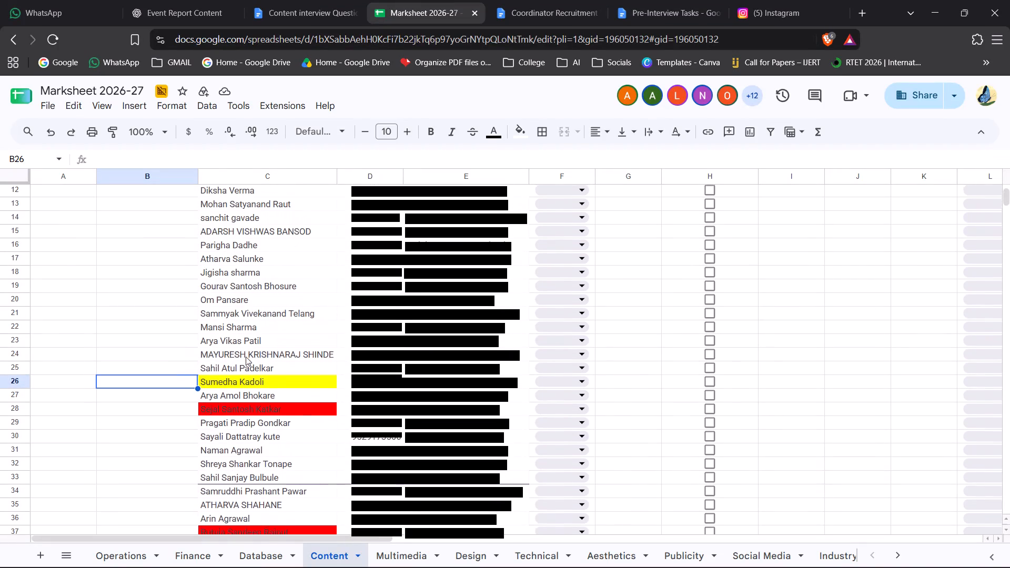
Enter the interview slot "7-7 30" in the Time cell B26 beside the yellow-highlighted candidate on the Content sheet.
{"action": "scroll", "coordinate": [246, 357], "scroll_direction": "up", "scroll_amount": 2}
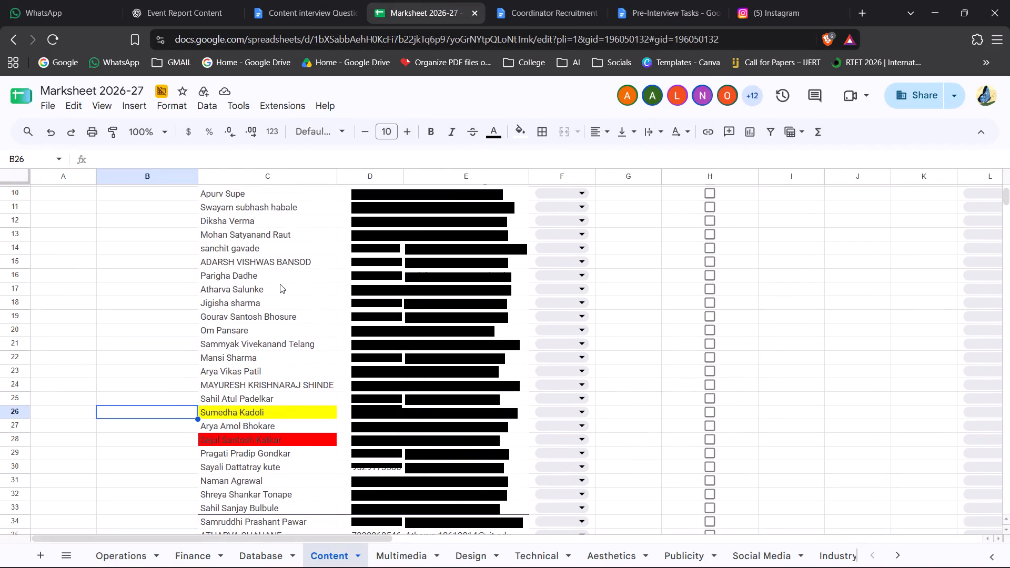
{"action": "double_click", "coordinate": [158, 416]}
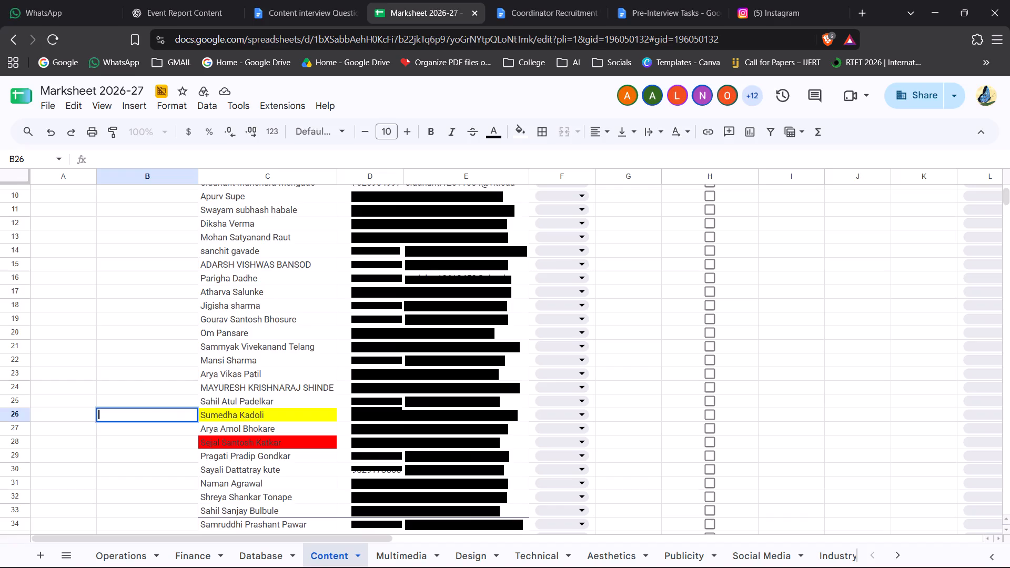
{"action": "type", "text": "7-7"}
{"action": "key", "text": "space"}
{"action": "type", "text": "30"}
Expand the 7-7 30 entry in Time cell B26 so it reads Reschedule(7-7 30).
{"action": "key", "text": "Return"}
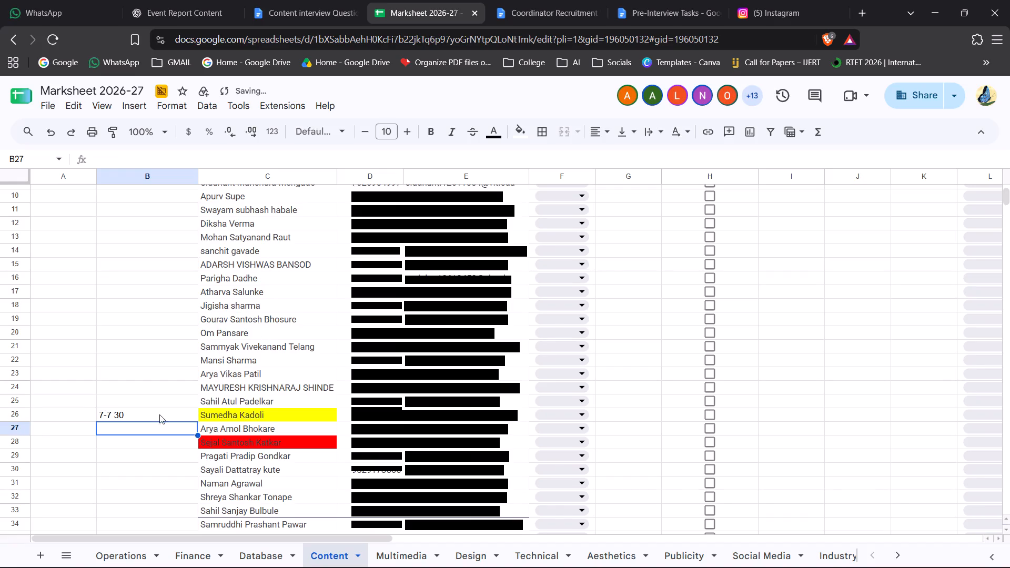
{"action": "left_click", "coordinate": [146, 413]}
{"action": "left_click", "coordinate": [146, 413]}
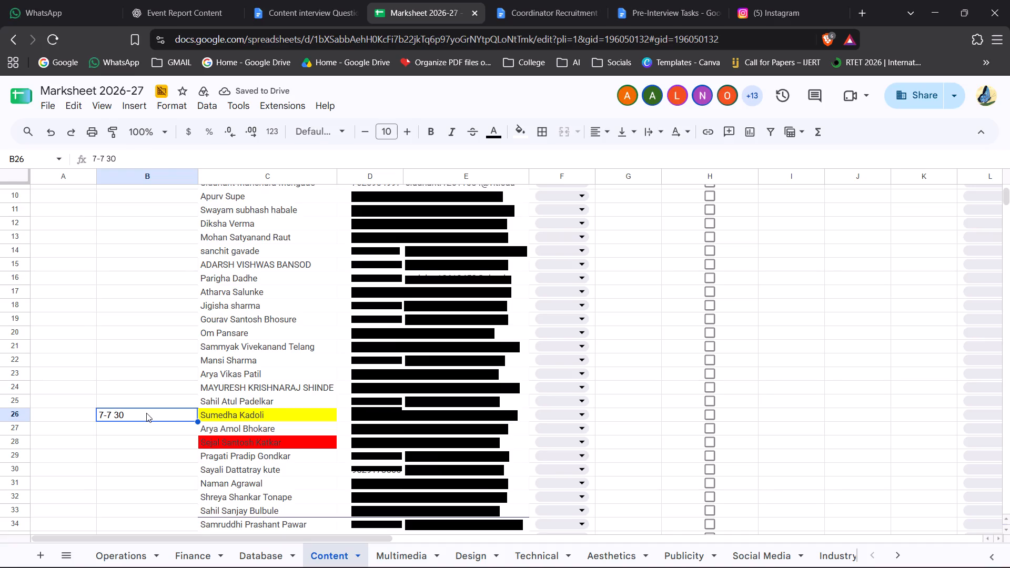
{"action": "double_click", "coordinate": [146, 413]}
{"action": "left_click", "coordinate": [146, 413]}
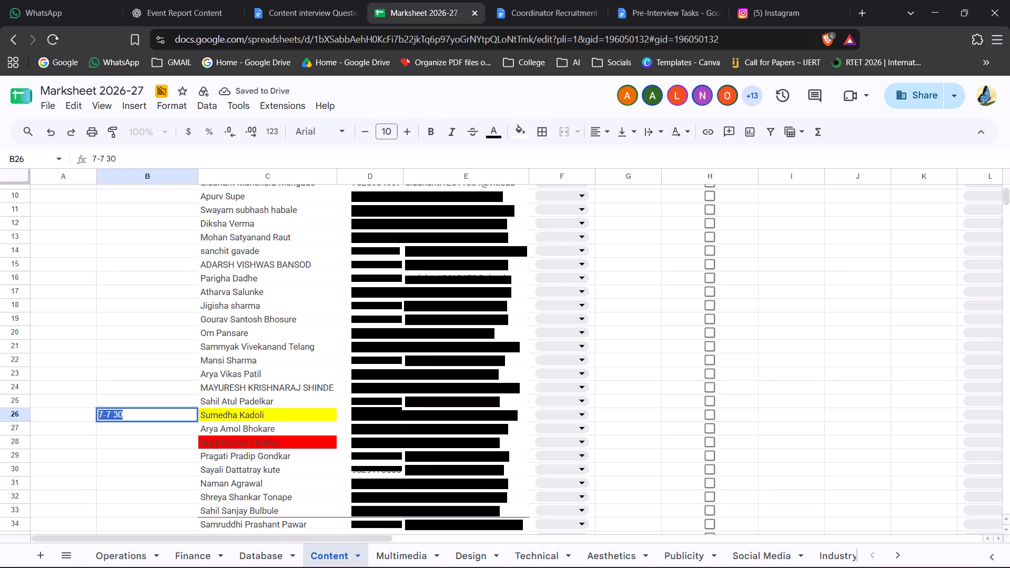
{"action": "key", "text": "Right"}
{"action": "key", "text": "shift+parenright"}
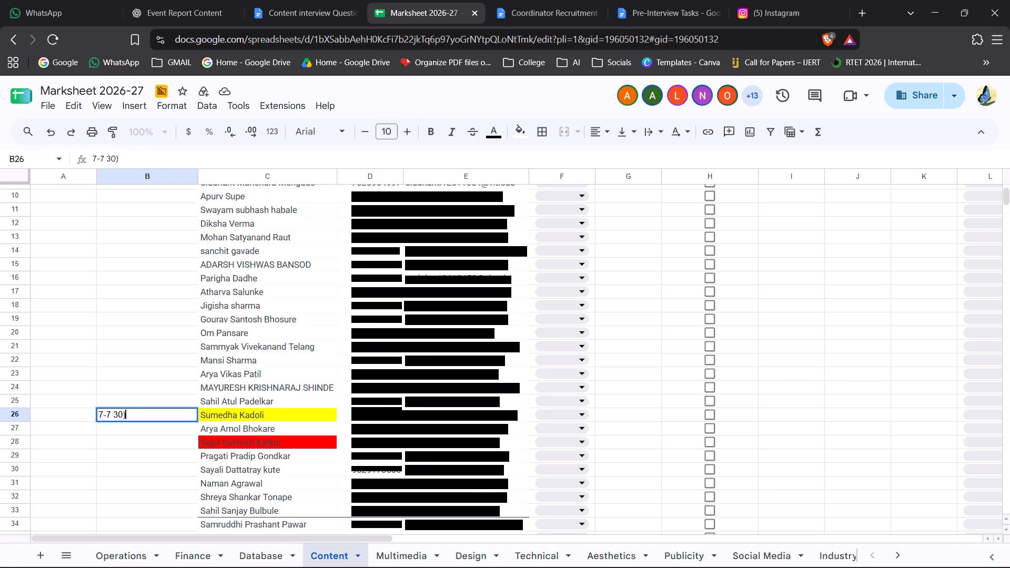
{"action": "key", "text": "ctrl+Left"}
{"action": "key", "text": "ctrl+Left"}
{"action": "key", "text": "ctrl+Left"}
{"action": "key", "text": "ctrl+Left"}
{"action": "key", "text": "ctrl+Left"}
{"action": "key", "text": "shift+parenleft"}
{"action": "key", "text": "Left"}
{"action": "type", "text": "Res"}
{"action": "type", "text": "chu"}
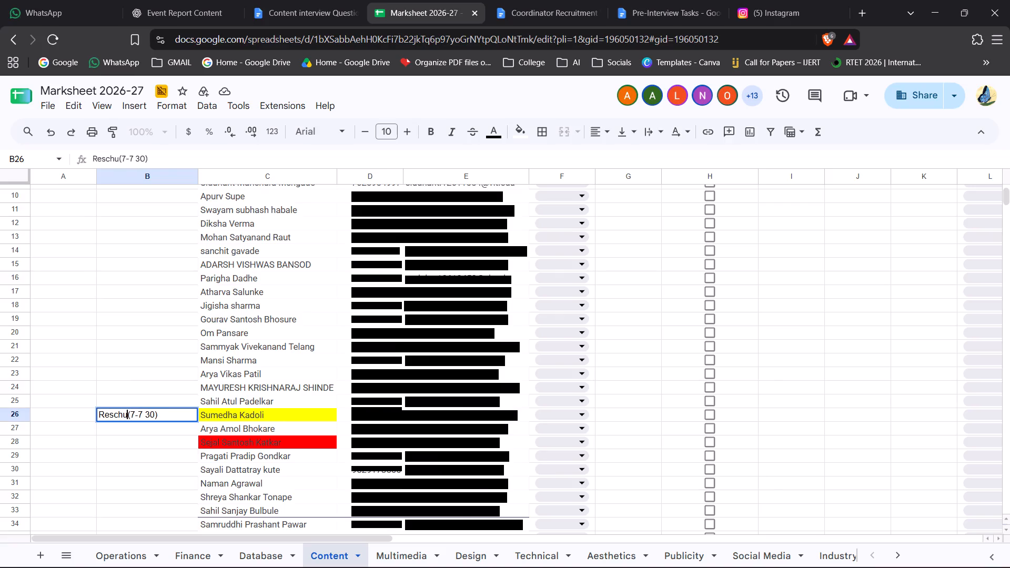
{"action": "key", "text": "BackSpace"}
{"action": "type", "text": "eduke"}
{"action": "key", "text": "BackSpace"}
{"action": "key", "text": "BackSpace"}
{"action": "type", "text": "le"}
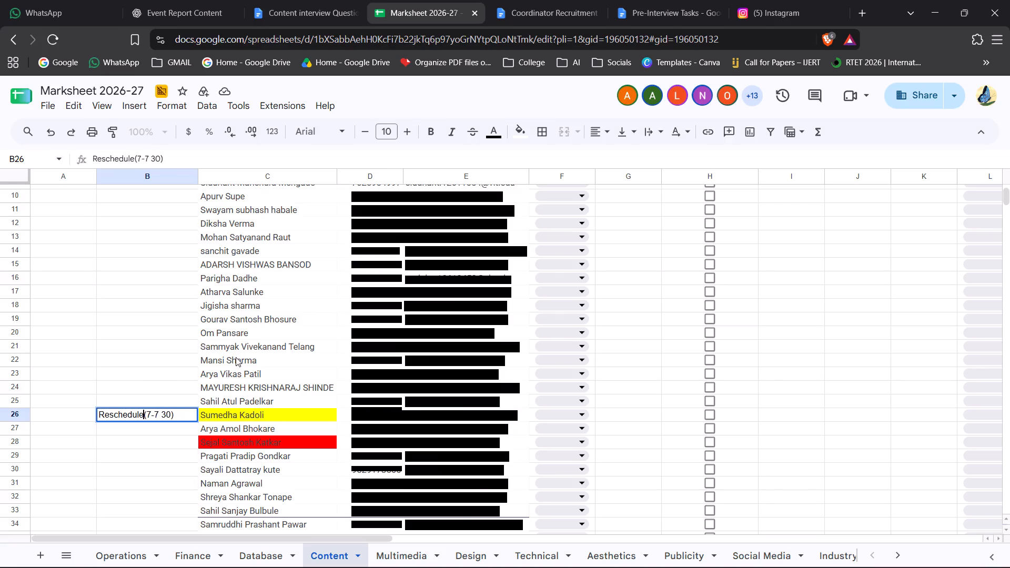
{"action": "left_click", "coordinate": [236, 352]}
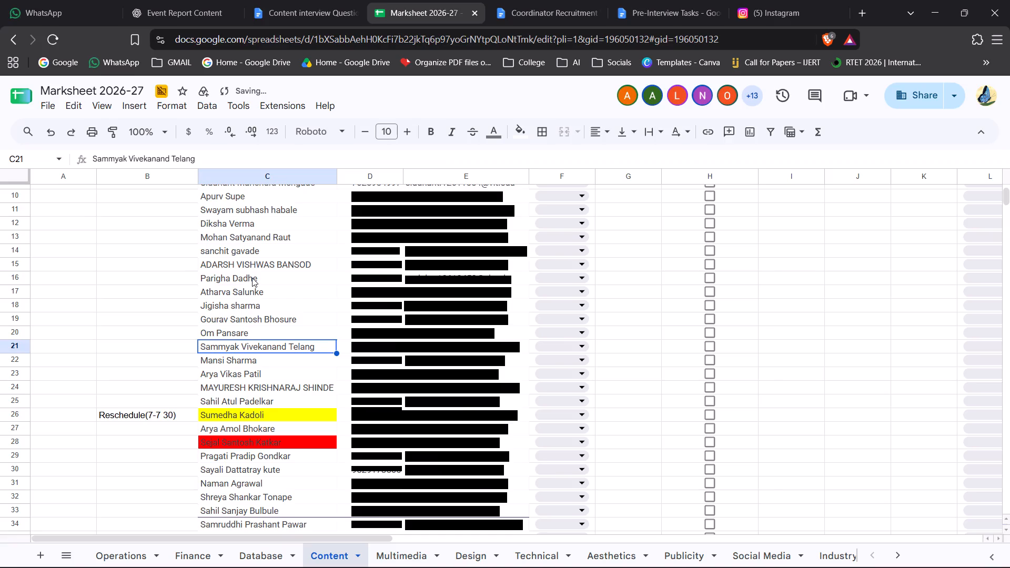
Highlight the candidate name in cell C16 with a yellow fill.
{"action": "left_click", "coordinate": [252, 278]}
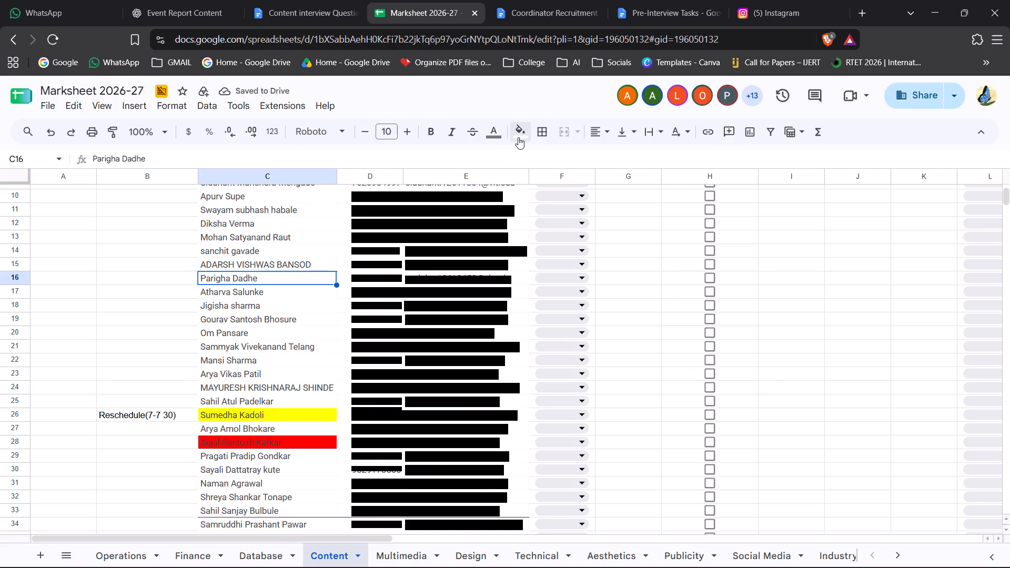
{"action": "left_click", "coordinate": [519, 137]}
{"action": "left_click", "coordinate": [574, 187]}
{"action": "left_click", "coordinate": [523, 141]}
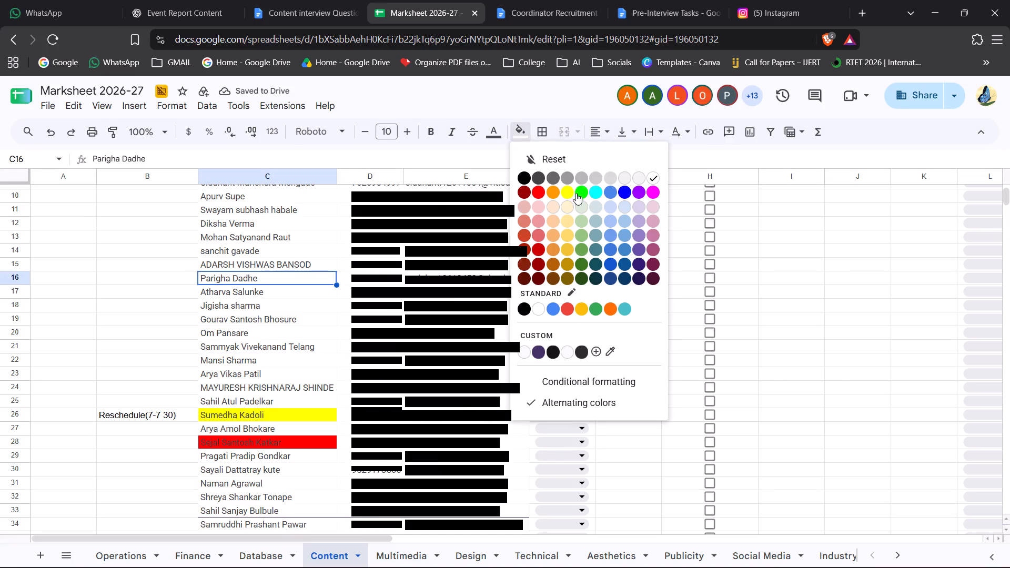
{"action": "left_click", "coordinate": [569, 192]}
Enter Reschedule(Tomorrow) in Time cell B16, beside the candidate in row 16.
{"action": "left_click", "coordinate": [163, 279]}
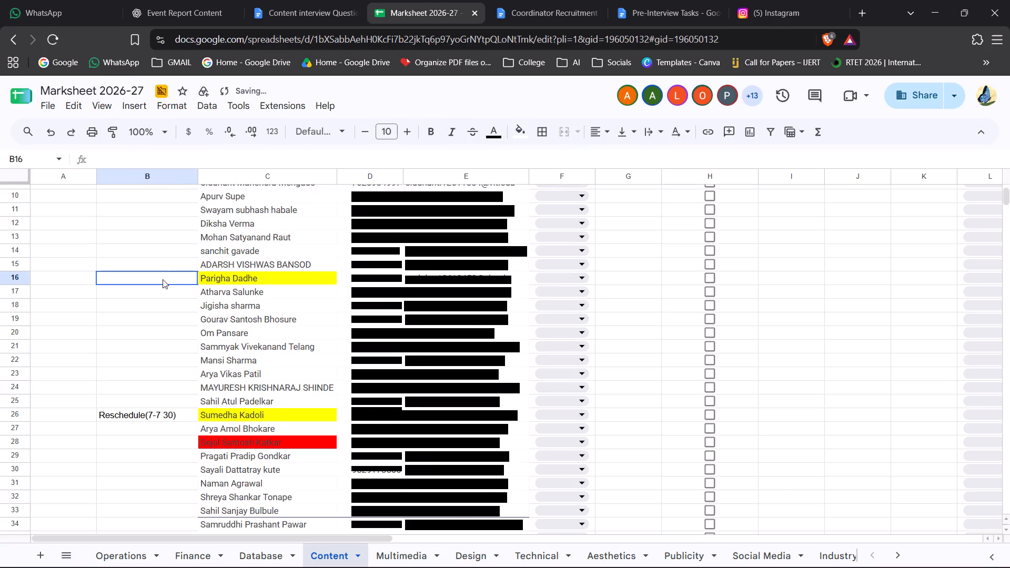
{"action": "type", "text": "Reschedule("}
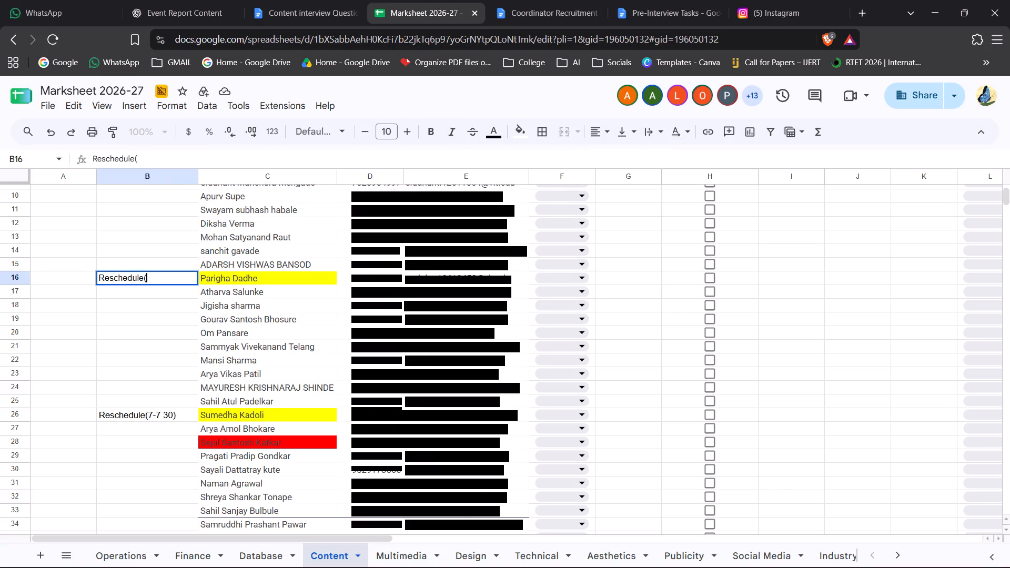
{"action": "key", "text": "shift+o"}
{"action": "key", "text": "BackSpace"}
{"action": "type", "text": "TOmo"}
{"action": "key", "text": "BackSpace"}
{"action": "key", "text": "BackSpace"}
{"action": "key", "text": "BackSpace"}
{"action": "type", "text": "omorrow)"}
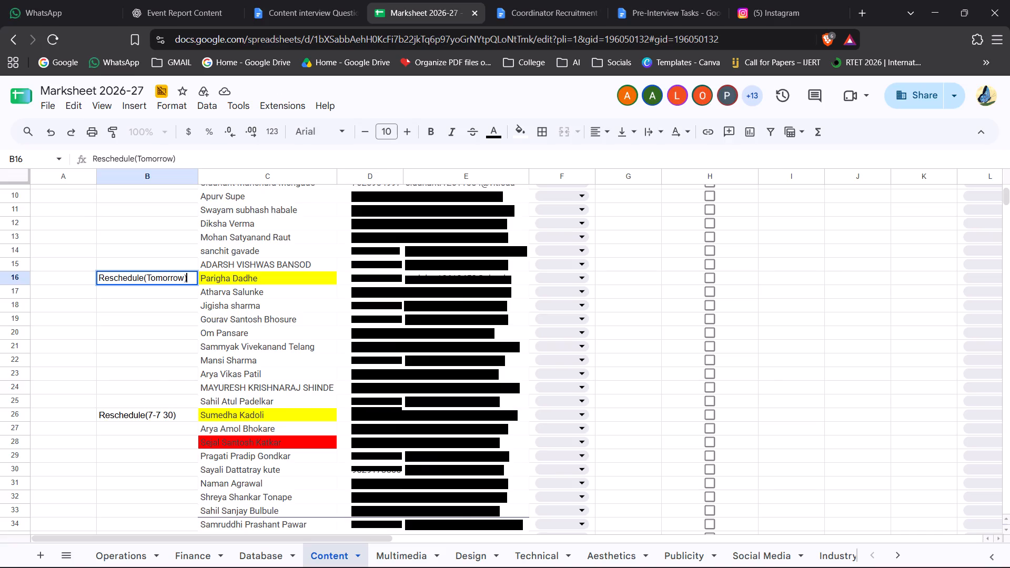
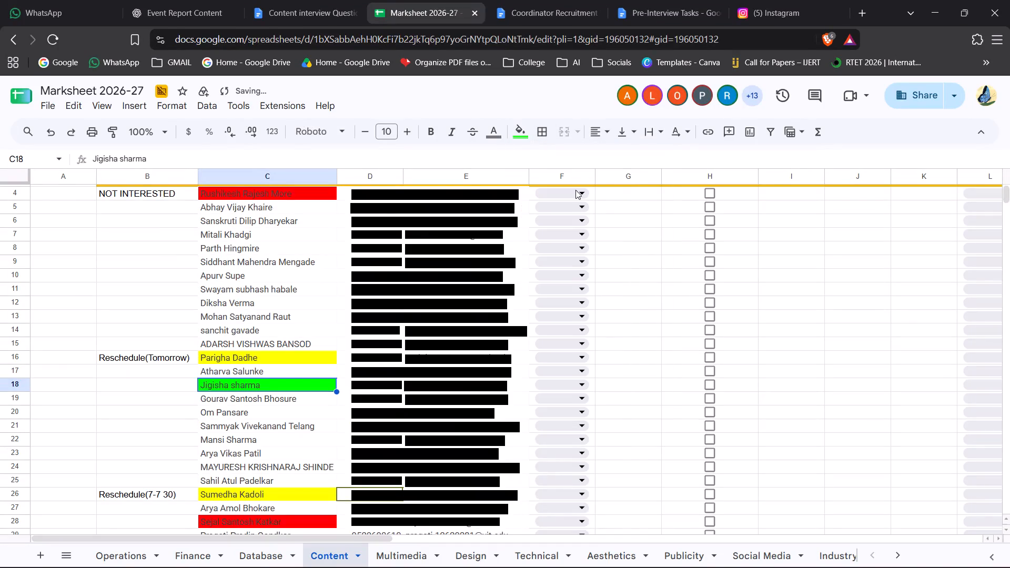
Change the fill of the candidate name in cell C18 to yellow.
{"action": "left_click_drag", "start_coordinate": [526, 137], "coordinate": [565, 187]}
{"action": "left_click", "coordinate": [565, 187]}
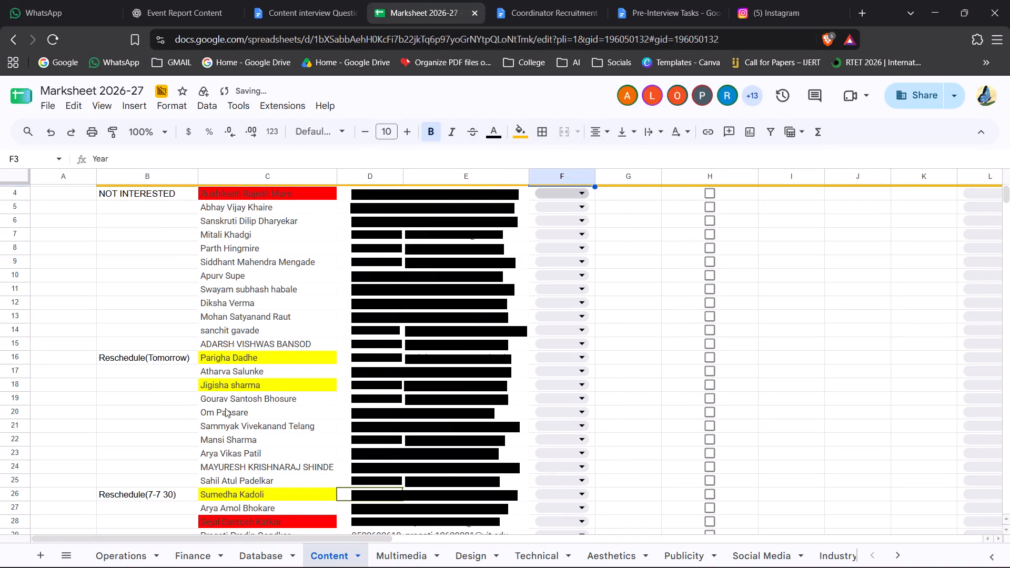
Copy the Reschedule(Tomorrow) note from Time cell B16 into Time cell B18.
{"action": "left_click", "coordinate": [160, 379]}
{"action": "left_click_drag", "start_coordinate": [182, 346], "coordinate": [173, 359]}
{"action": "left_click", "coordinate": [173, 359]}
{"action": "key", "text": "ctrl+c"}
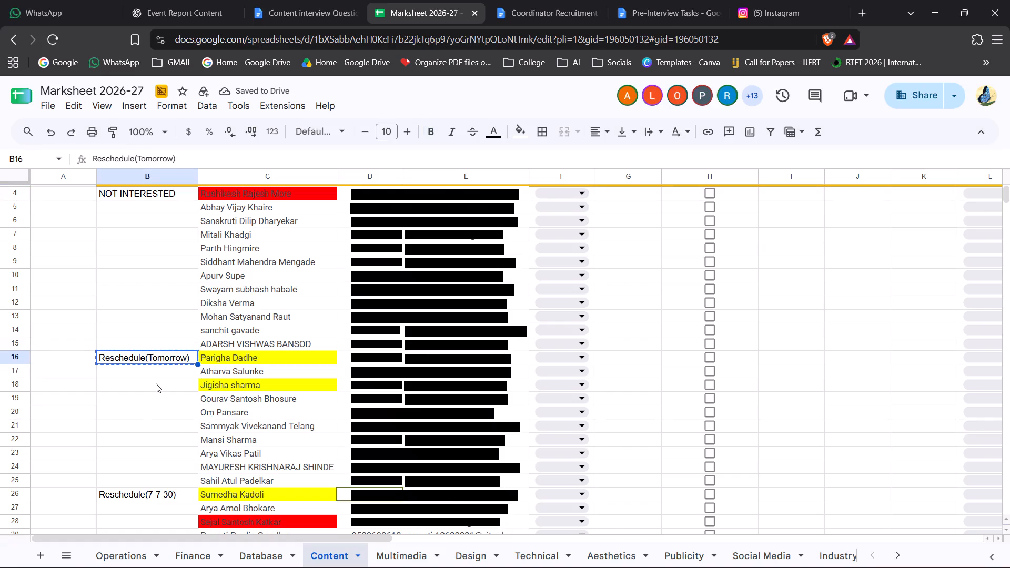
{"action": "left_click", "coordinate": [156, 383]}
{"action": "key", "text": "ctrl+v"}
{"action": "left_click", "coordinate": [319, 392]}
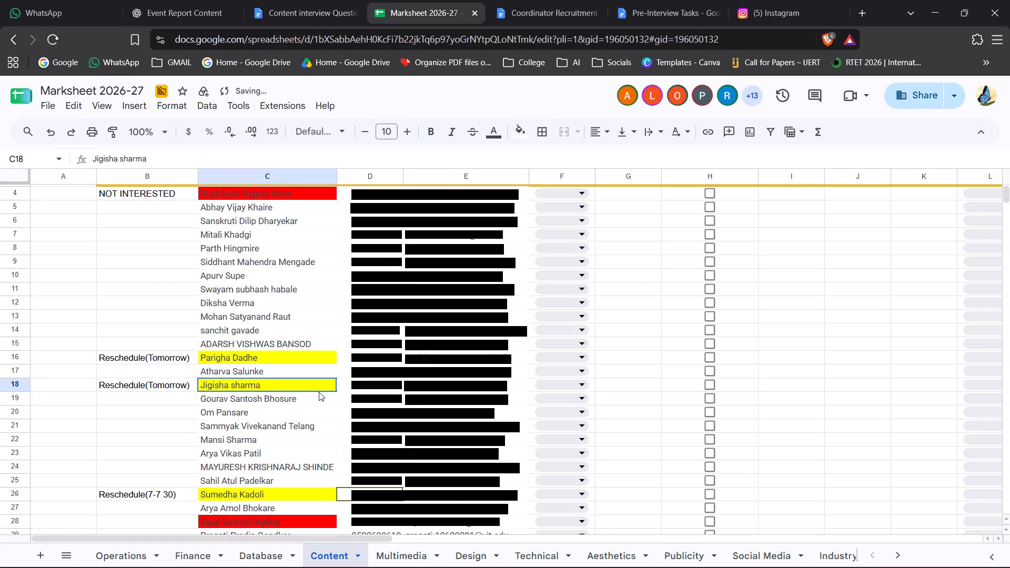
Look through the Content sheet's full candidate list to check the colour marks and Time notes.
{"action": "scroll", "coordinate": [301, 418], "scroll_direction": "down", "scroll_amount": 3}
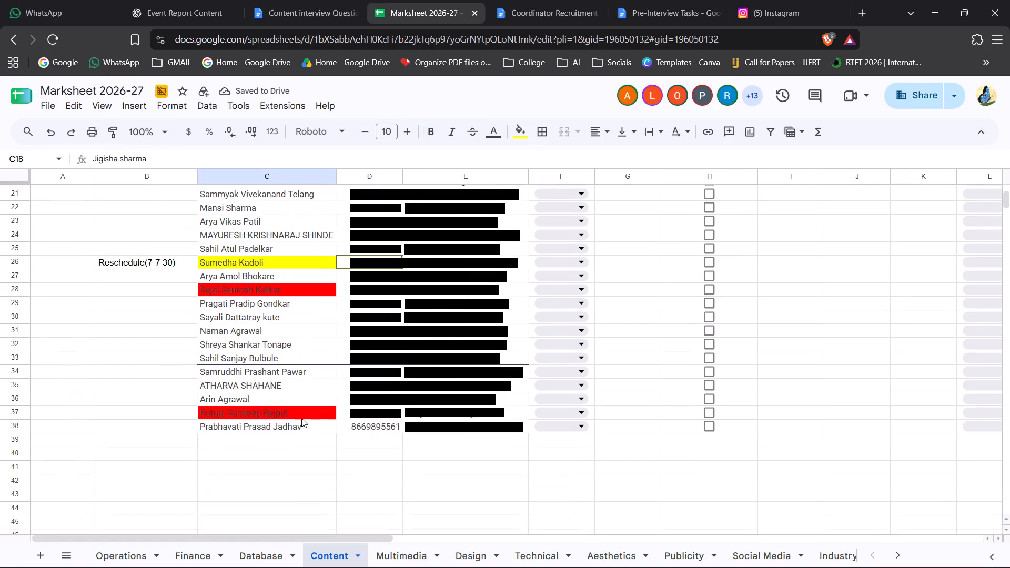
{"action": "left_click", "coordinate": [255, 434]}
{"action": "scroll", "coordinate": [255, 434], "scroll_direction": "up", "scroll_amount": 1}
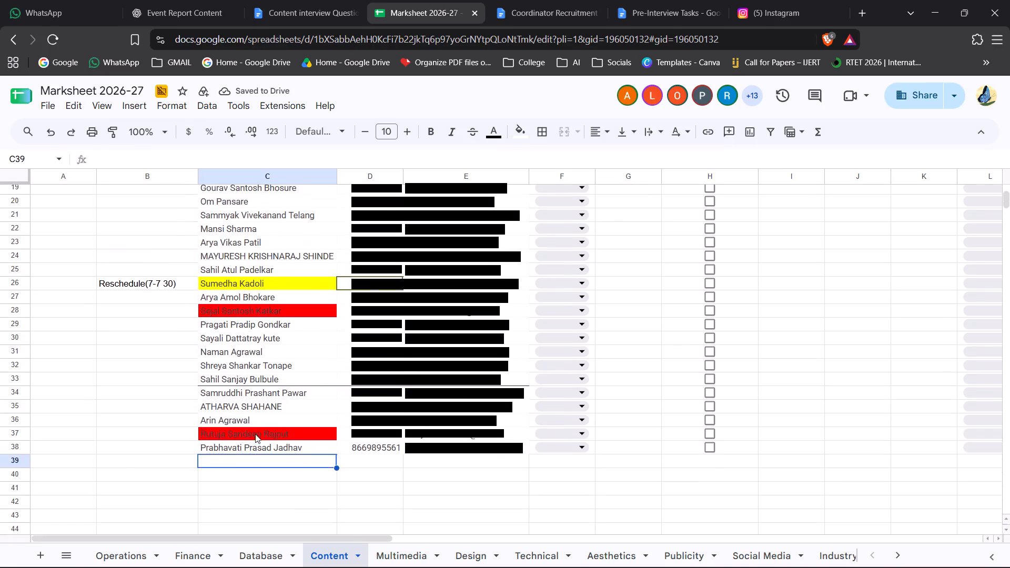
{"action": "scroll", "coordinate": [255, 434], "scroll_direction": "up", "scroll_amount": 5}
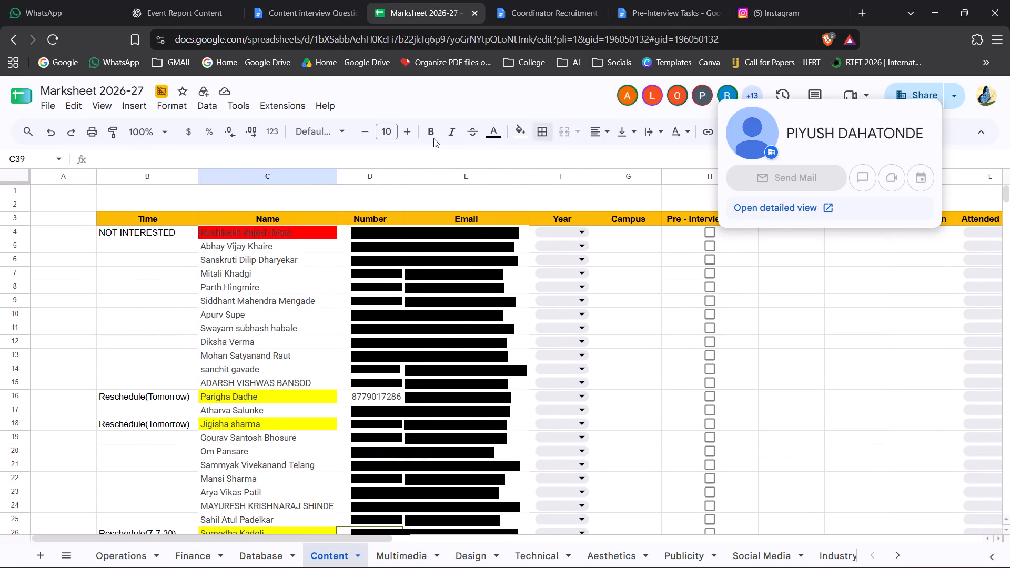
{"action": "left_click", "coordinate": [410, 89]}
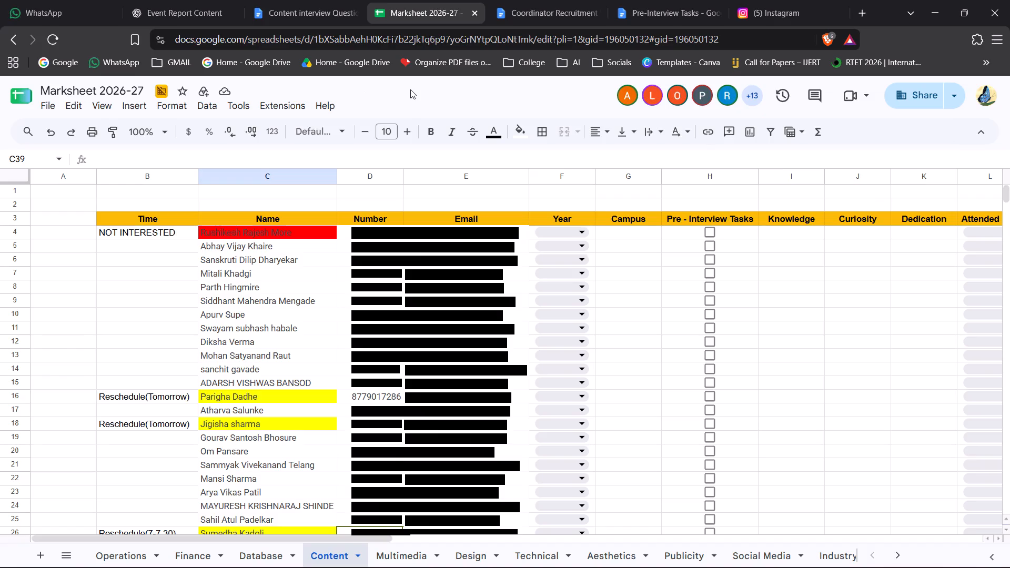
{"action": "scroll", "coordinate": [261, 390], "scroll_direction": "down", "scroll_amount": 5}
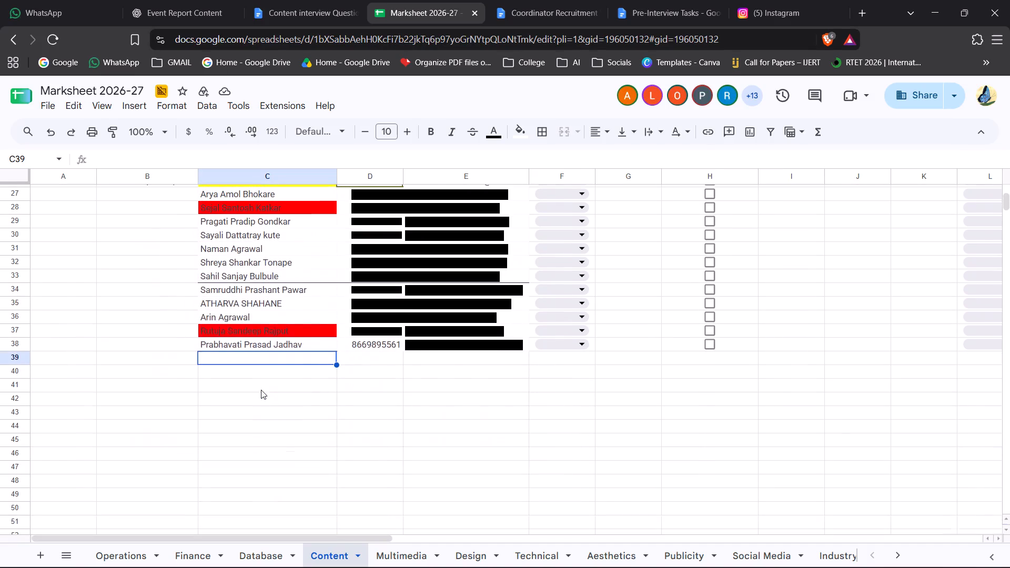
{"action": "scroll", "coordinate": [261, 390], "scroll_direction": "down", "scroll_amount": 1}
{"action": "scroll", "coordinate": [261, 390], "scroll_direction": "up", "scroll_amount": 4}
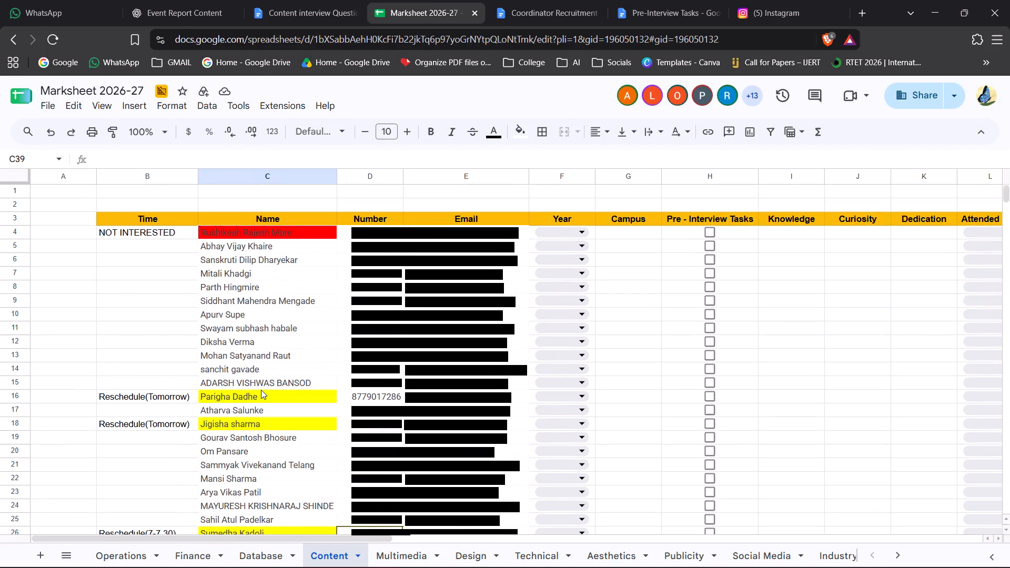
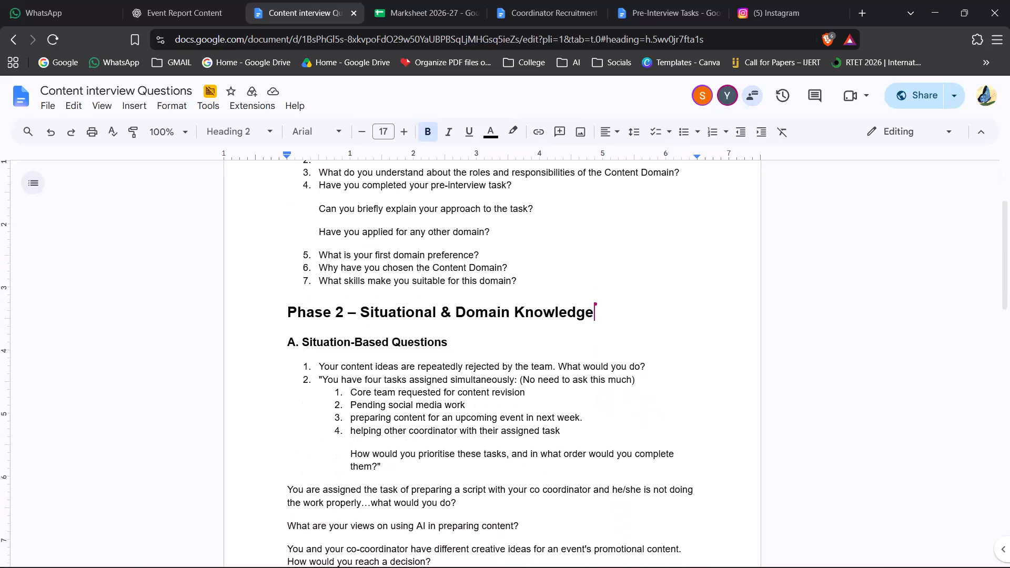
Read through the Content interview Questions document, covering the Phase 1, Phase 2 and Phase 3 questions.
{"action": "scroll", "coordinate": [450, 515], "scroll_direction": "down", "scroll_amount": 3}
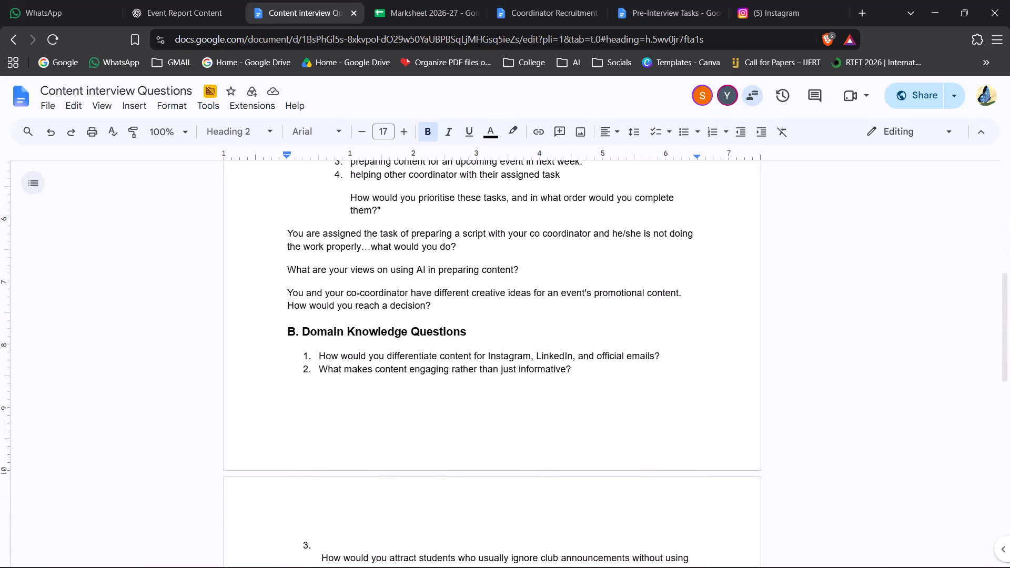
{"action": "scroll", "coordinate": [450, 515], "scroll_direction": "down", "scroll_amount": 2}
{"action": "scroll", "coordinate": [450, 515], "scroll_direction": "up", "scroll_amount": 1}
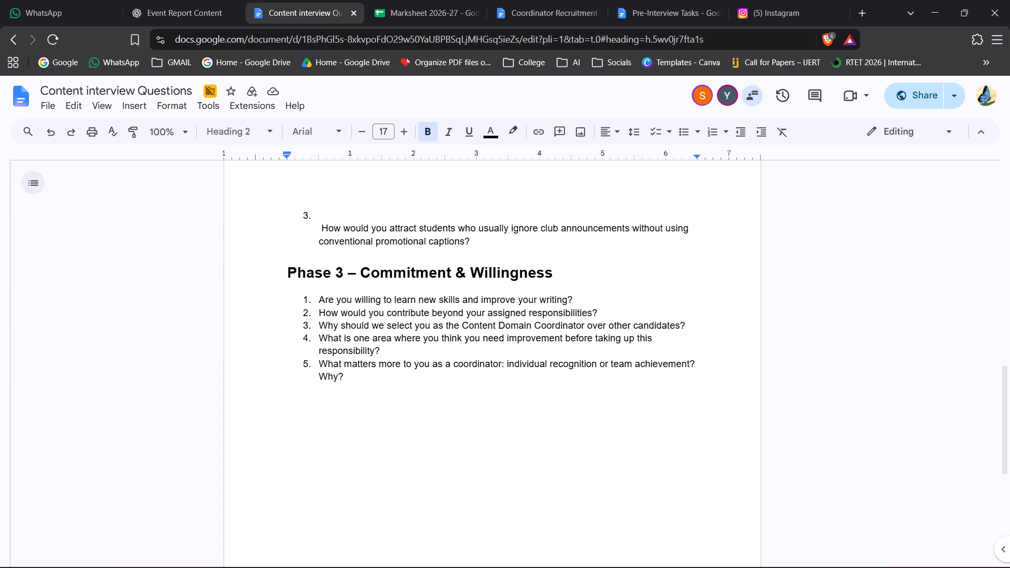
{"action": "scroll", "coordinate": [450, 515], "scroll_direction": "up", "scroll_amount": 3}
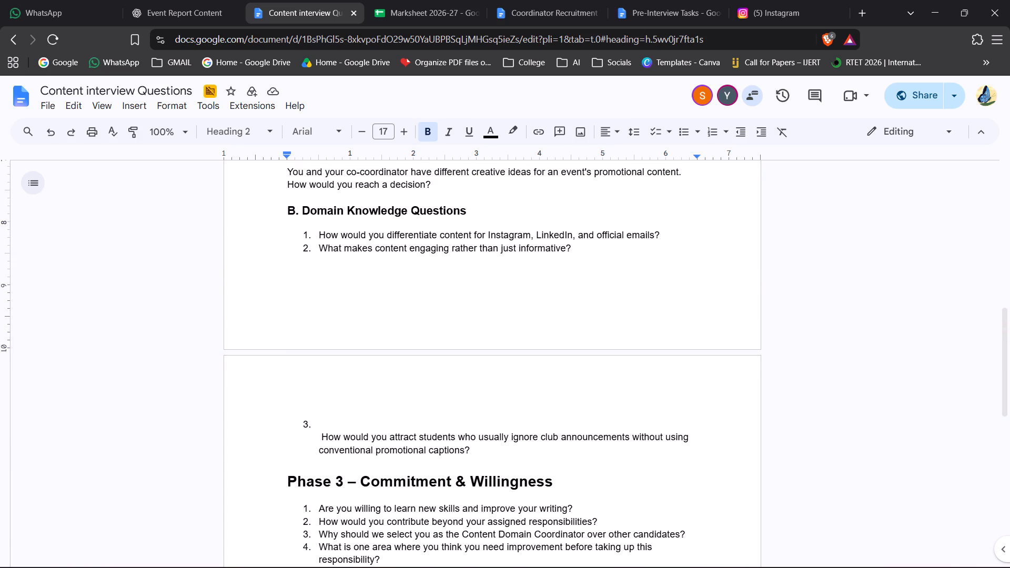
{"action": "scroll", "coordinate": [450, 515], "scroll_direction": "up", "scroll_amount": 1}
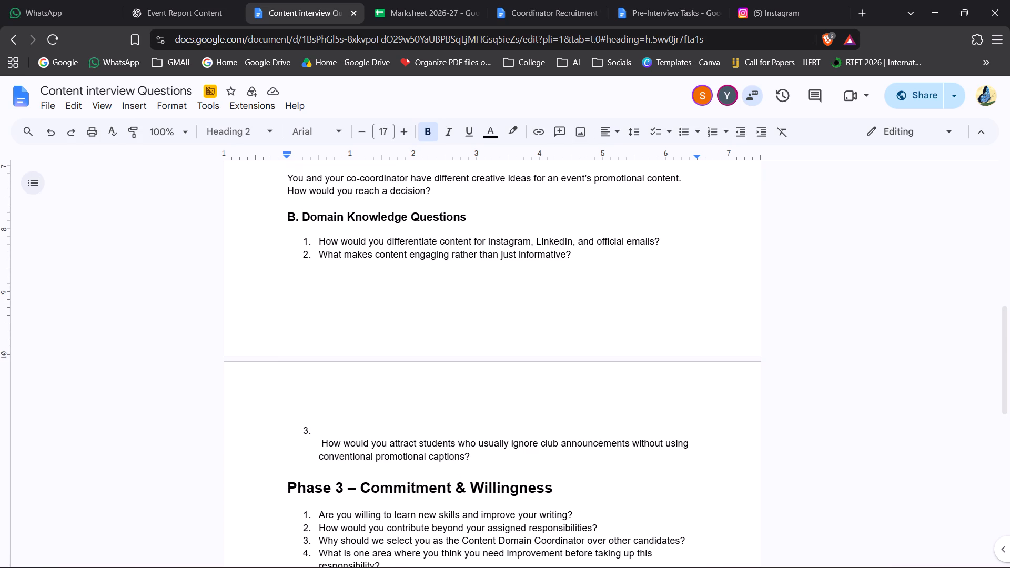
{"action": "scroll", "coordinate": [450, 515], "scroll_direction": "up", "scroll_amount": 1}
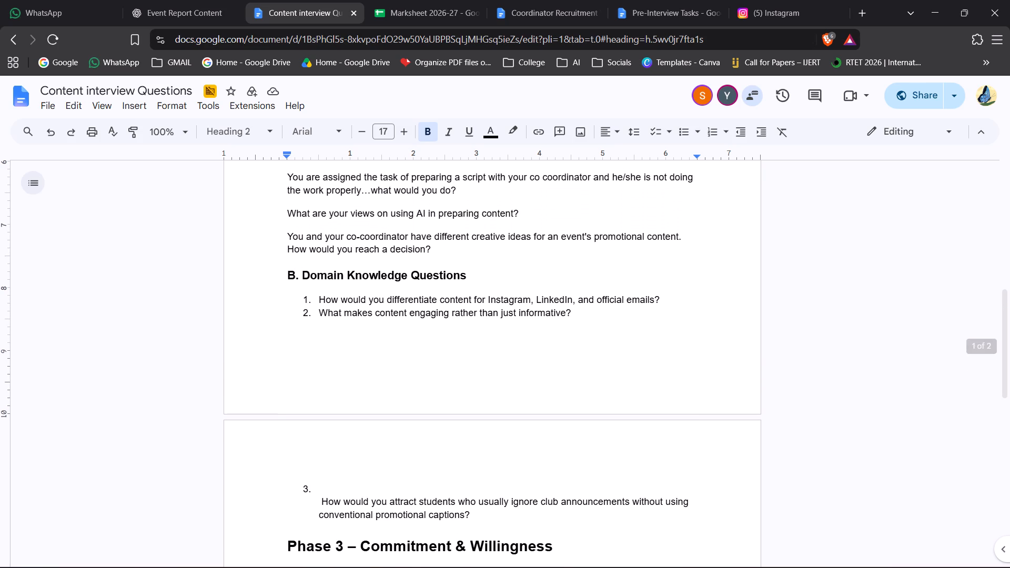
{"action": "scroll", "coordinate": [450, 515], "scroll_direction": "up", "scroll_amount": 3}
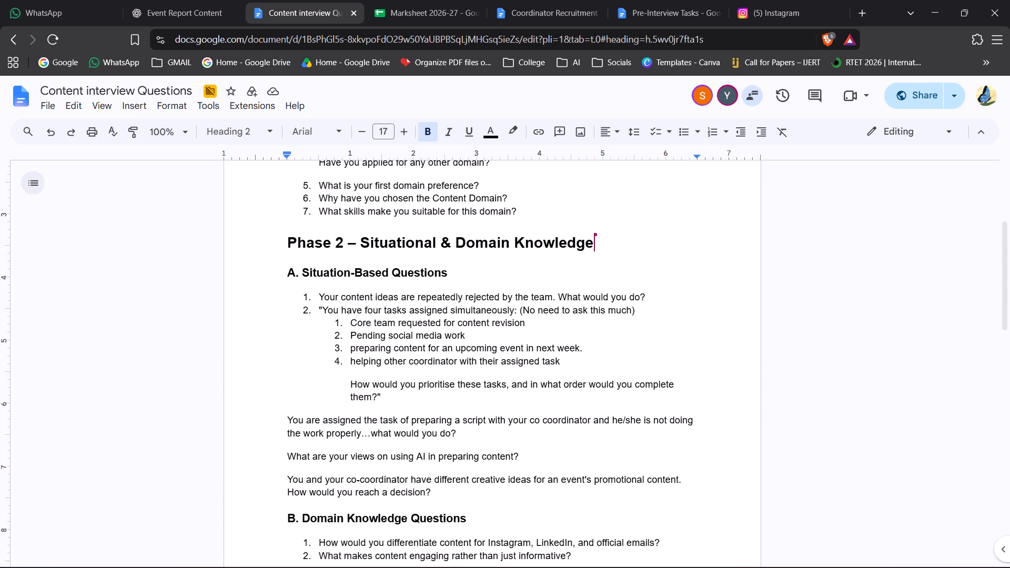
{"action": "scroll", "coordinate": [450, 515], "scroll_direction": "up", "scroll_amount": 3}
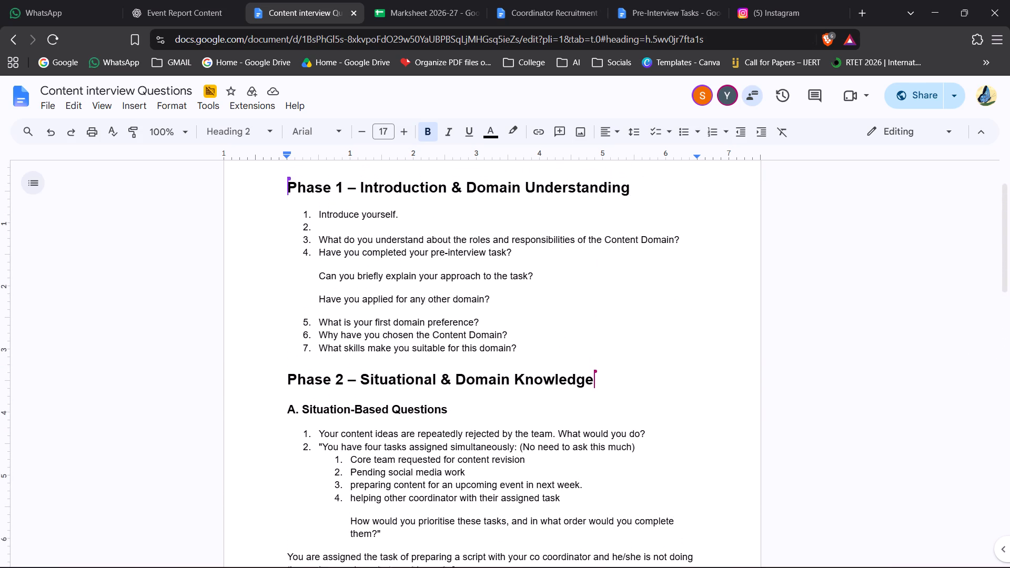
{"action": "scroll", "coordinate": [450, 515], "scroll_direction": "up", "scroll_amount": 1}
{"action": "scroll", "coordinate": [450, 515], "scroll_direction": "down", "scroll_amount": 6}
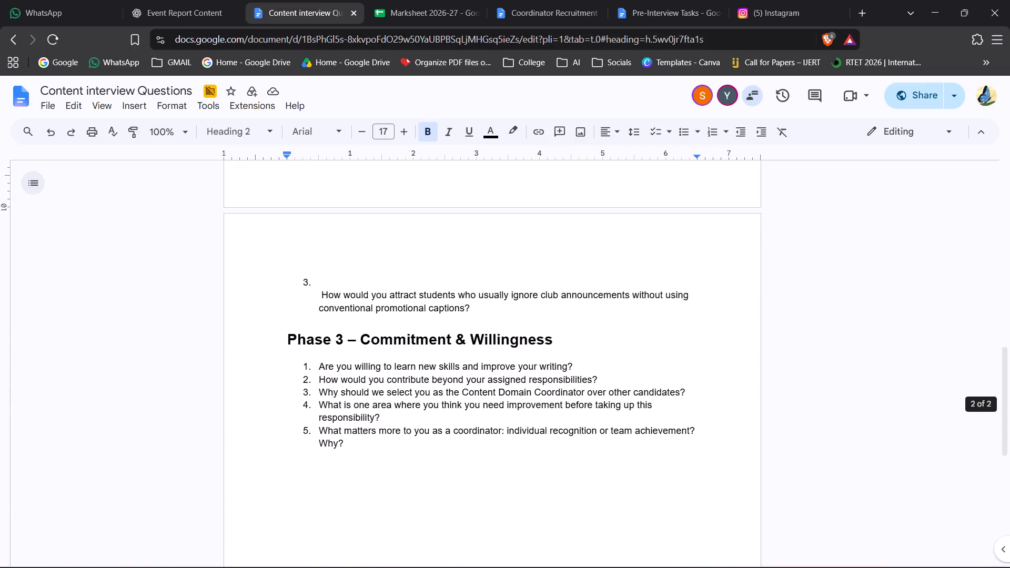
{"action": "scroll", "coordinate": [450, 515], "scroll_direction": "down", "scroll_amount": 1}
Switch to the Marksheet 2026-27 spreadsheet and enter the note Reschedule(8 PM) in Time cell B37 of the Content sheet.
{"action": "left_click", "coordinate": [435, 0]}
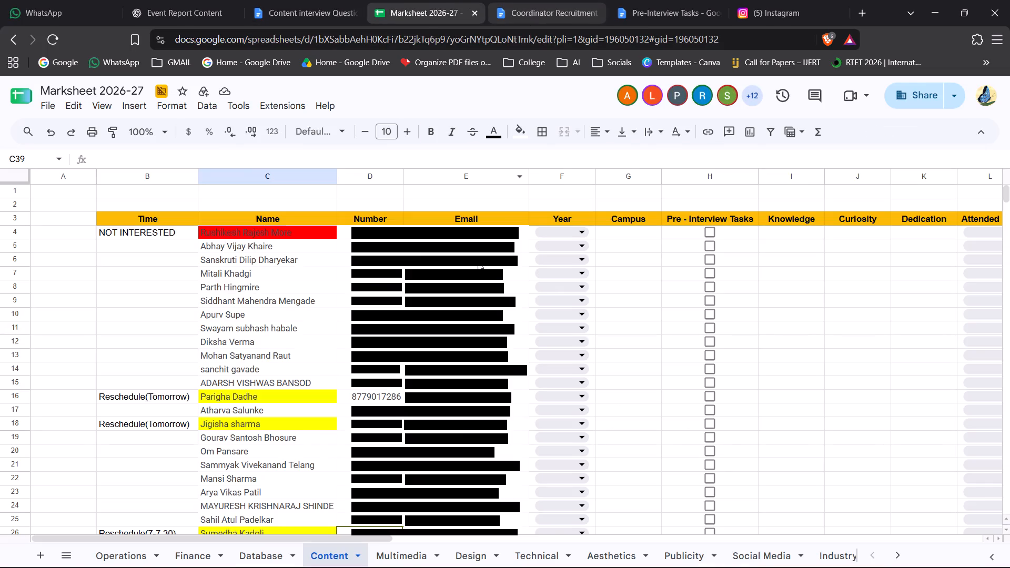
{"action": "scroll", "coordinate": [470, 352], "scroll_direction": "down", "scroll_amount": 3}
{"action": "scroll", "coordinate": [470, 352], "scroll_direction": "up", "scroll_amount": 2}
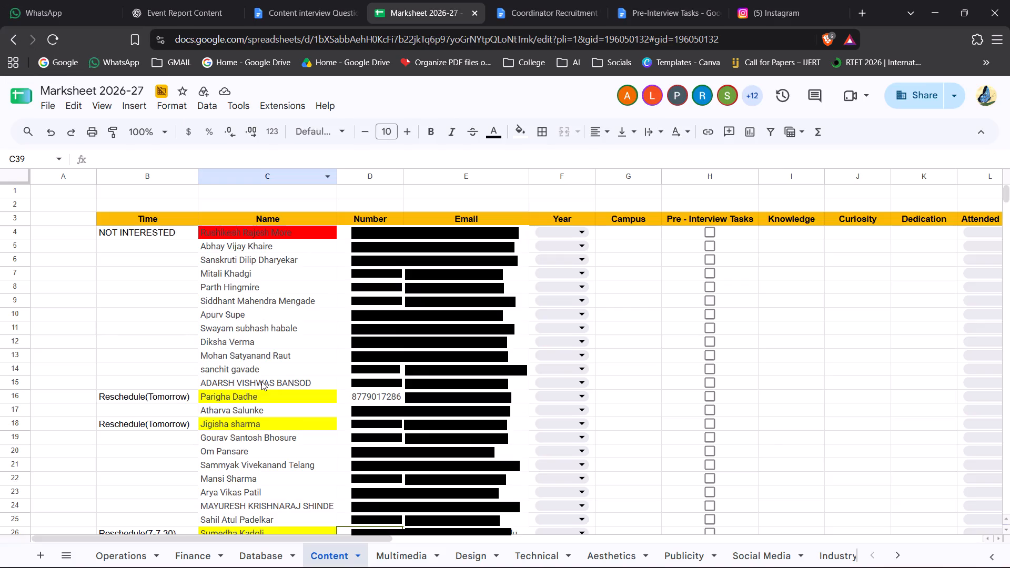
{"action": "scroll", "coordinate": [261, 381], "scroll_direction": "down", "scroll_amount": 3}
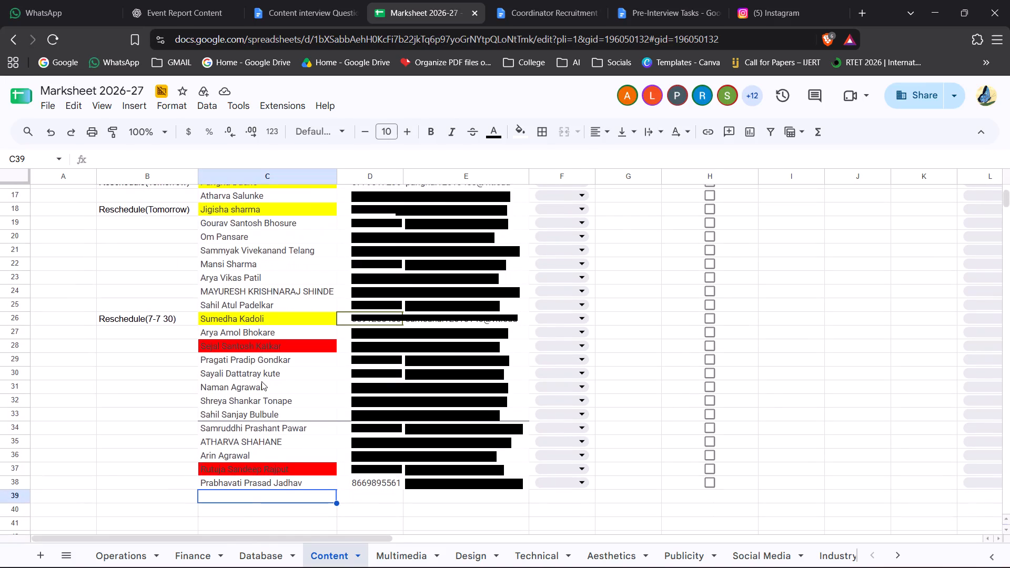
{"action": "left_click", "coordinate": [158, 468]}
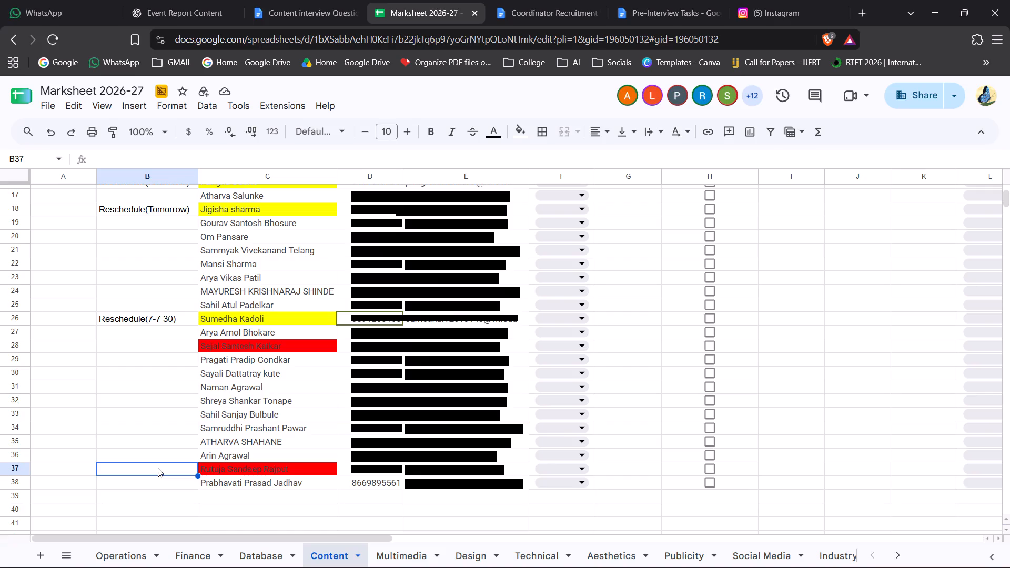
{"action": "type", "text": "Reschedule"}
{"action": "key", "text": "shift+parenleft"}
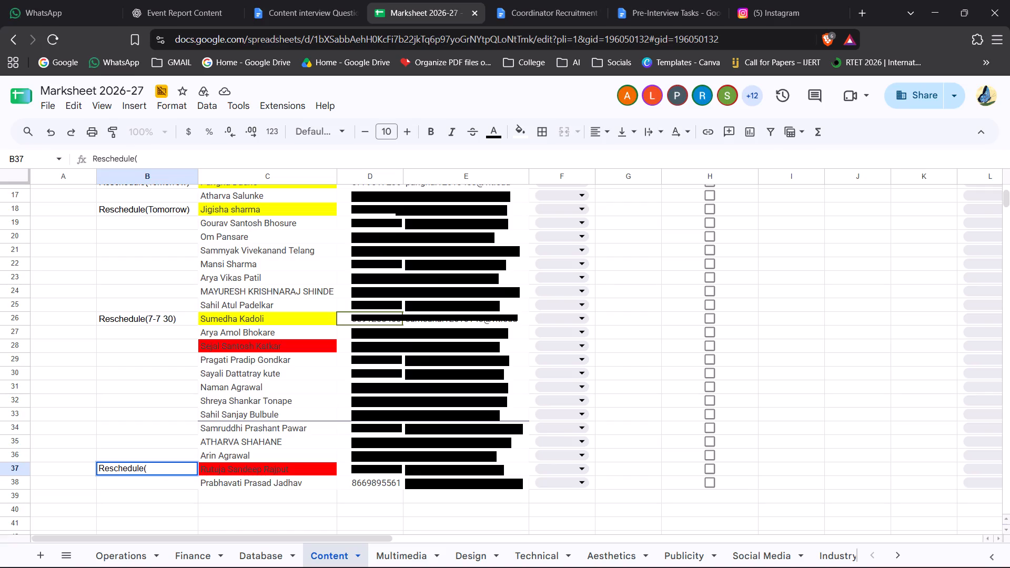
{"action": "key", "text": "8"}
{"action": "key", "text": "space"}
{"action": "type", "text": "PM)"}
{"action": "left_click", "coordinate": [288, 462]}
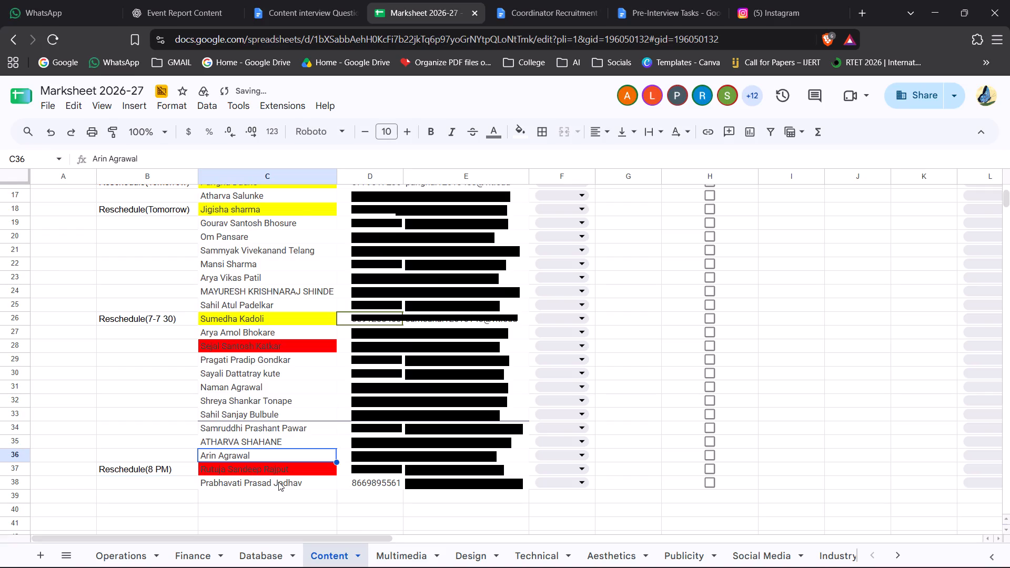
Change the fill of the candidate name in cell C37 to yellow.
{"action": "left_click", "coordinate": [285, 466]}
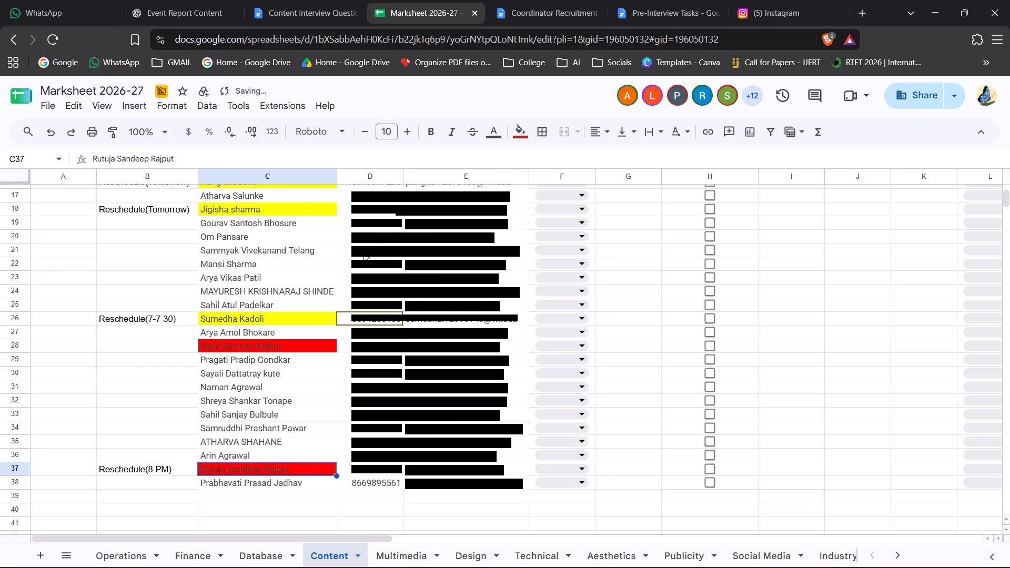
{"action": "left_click", "coordinate": [525, 140]}
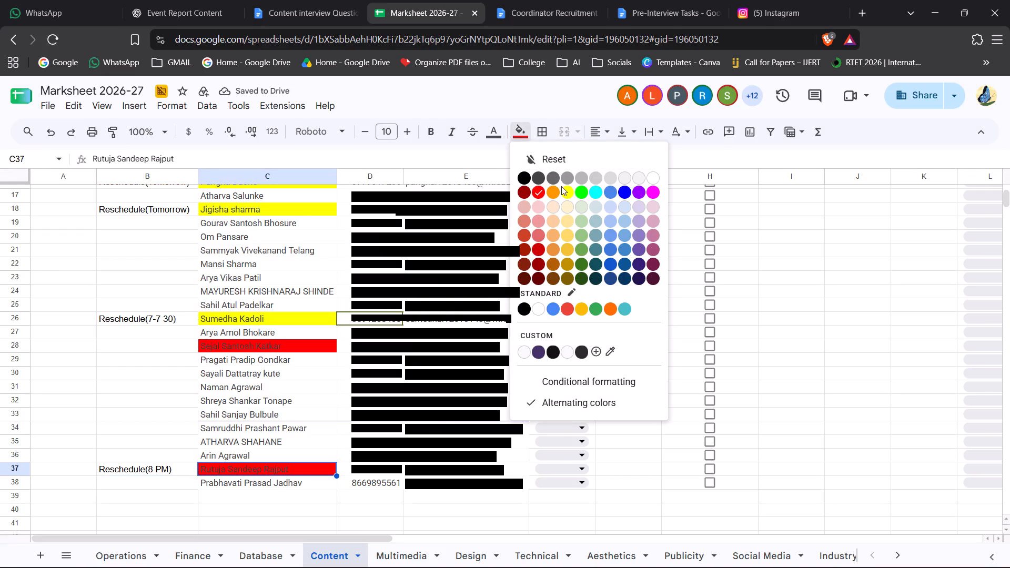
{"action": "left_click", "coordinate": [564, 188]}
{"action": "left_click", "coordinate": [261, 492]}
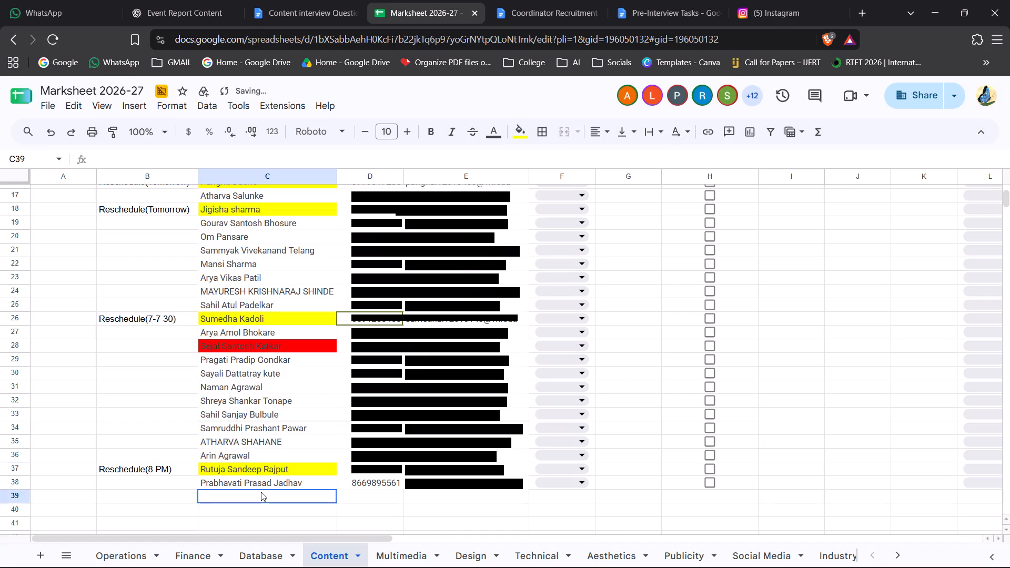
{"action": "scroll", "coordinate": [433, 355], "scroll_direction": "up", "scroll_amount": 2}
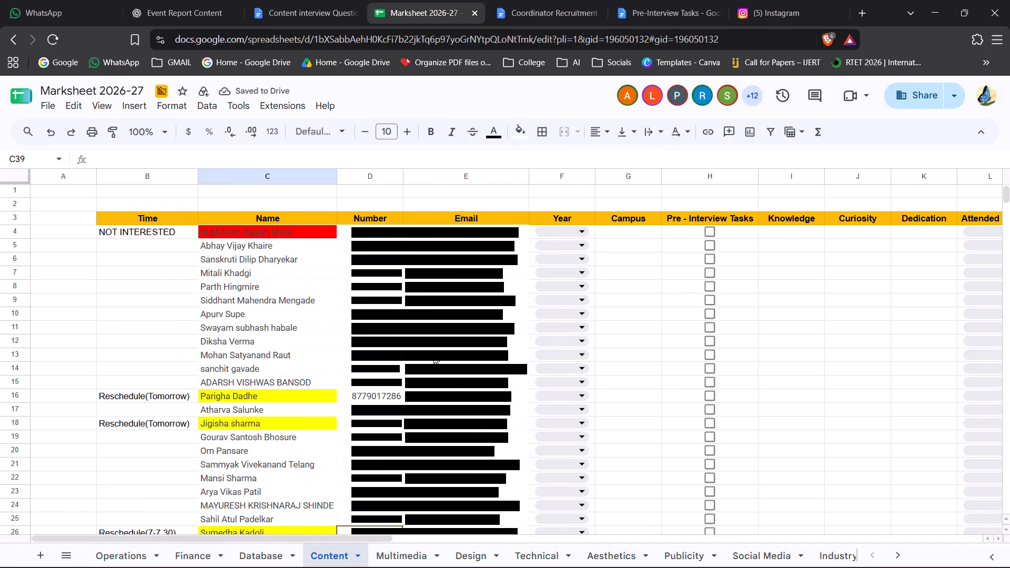
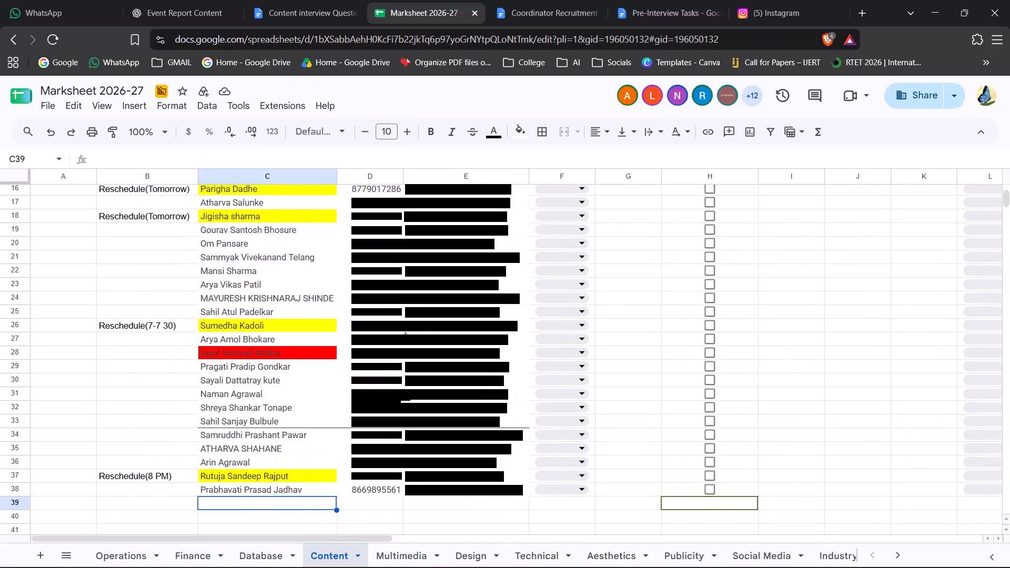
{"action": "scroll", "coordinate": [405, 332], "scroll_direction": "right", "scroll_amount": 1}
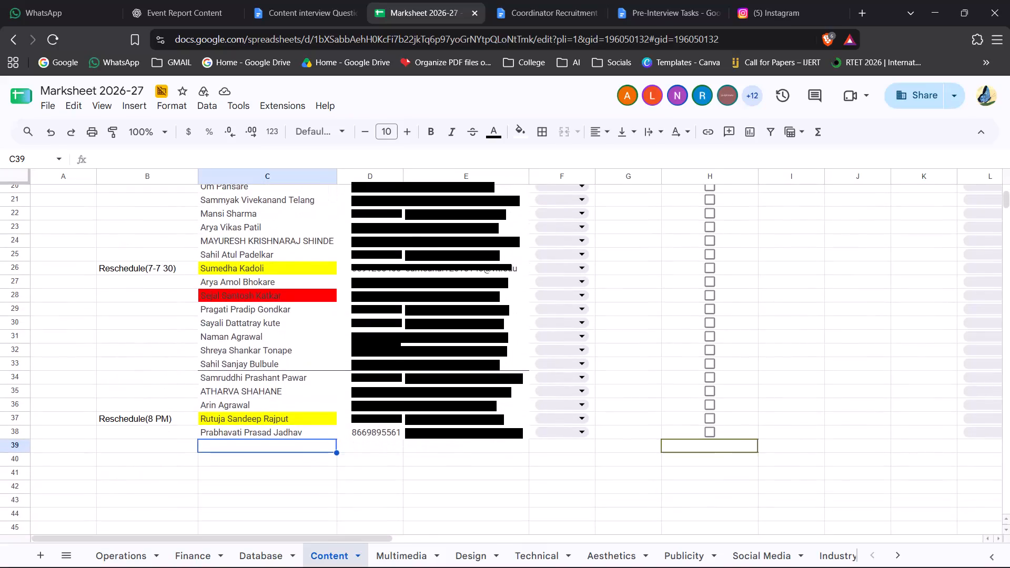
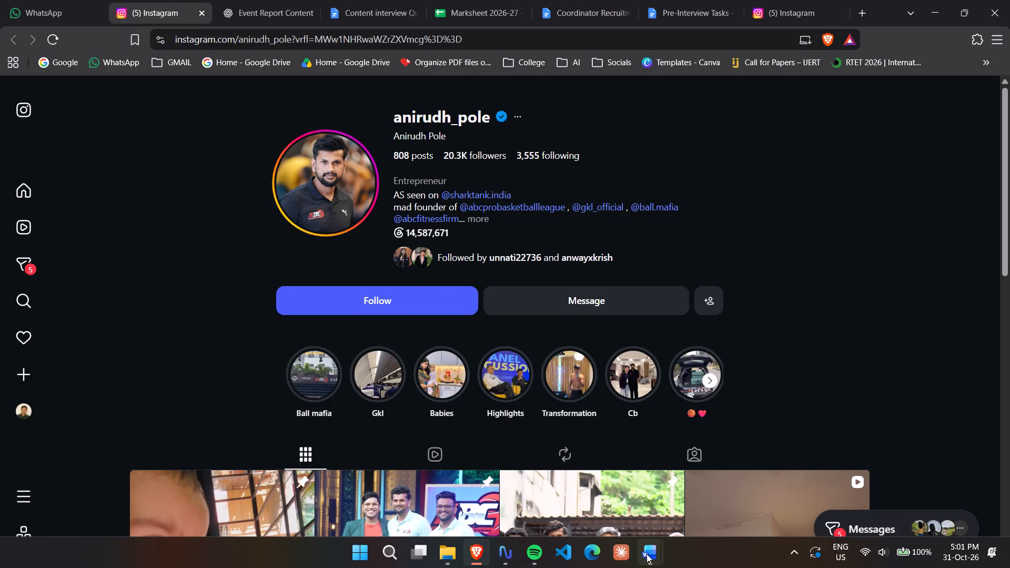
{"action": "left_click", "coordinate": [649, 554]}
{"action": "left_click", "coordinate": [600, 463]}
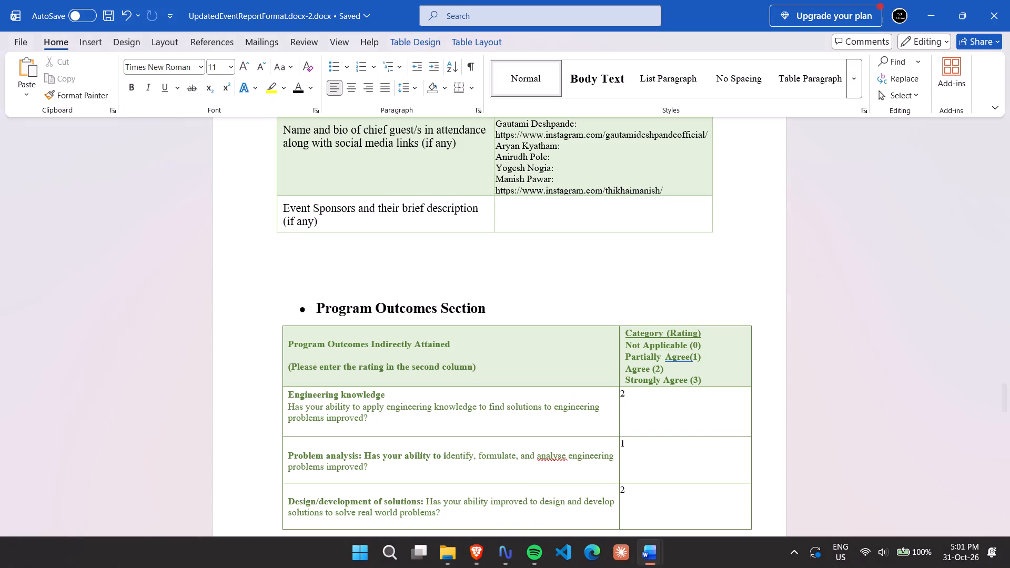
{"action": "scroll", "coordinate": [504, 310], "scroll_direction": "down", "scroll_amount": 1}
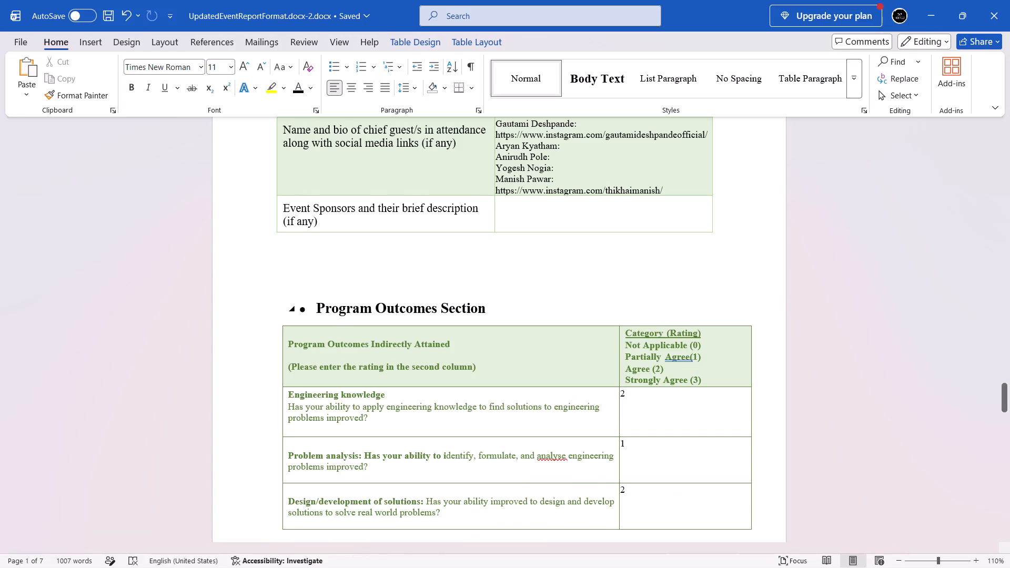
{"action": "scroll", "coordinate": [504, 310], "scroll_direction": "down", "scroll_amount": 1}
{"action": "scroll", "coordinate": [504, 310], "scroll_direction": "up", "scroll_amount": 2}
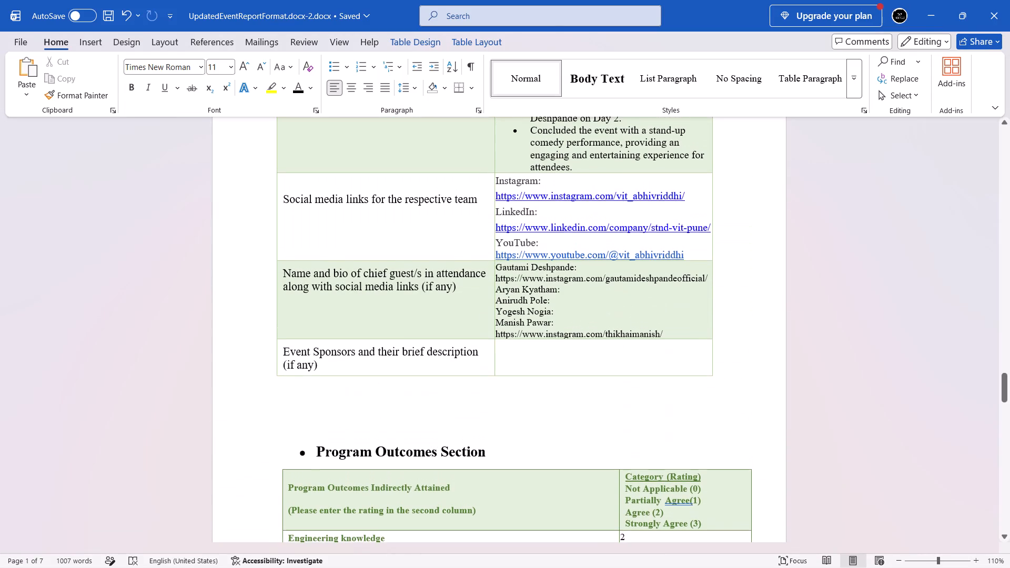
{"action": "left_click", "coordinate": [552, 304]}
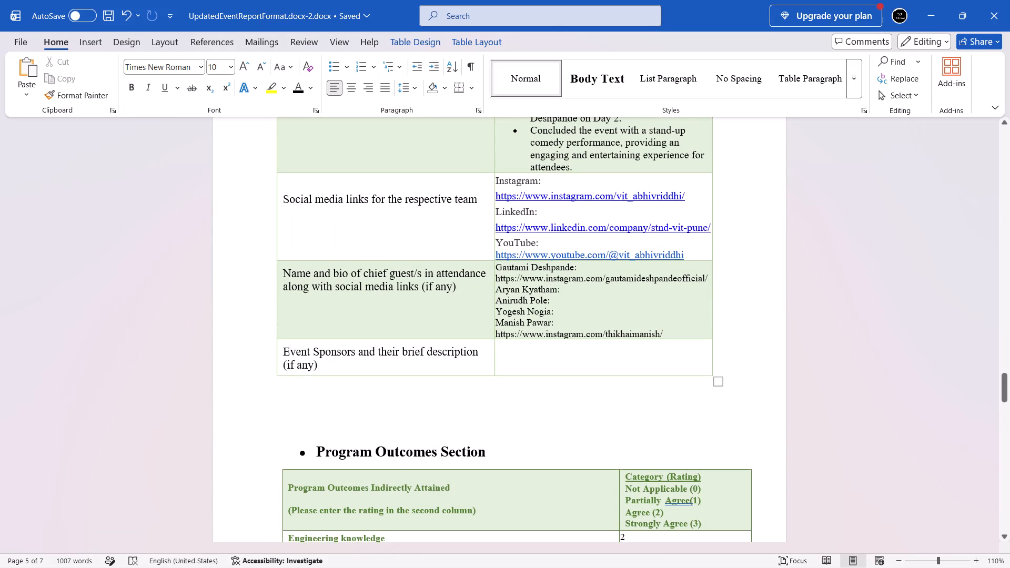
{"action": "key", "text": "ctrl+v"}
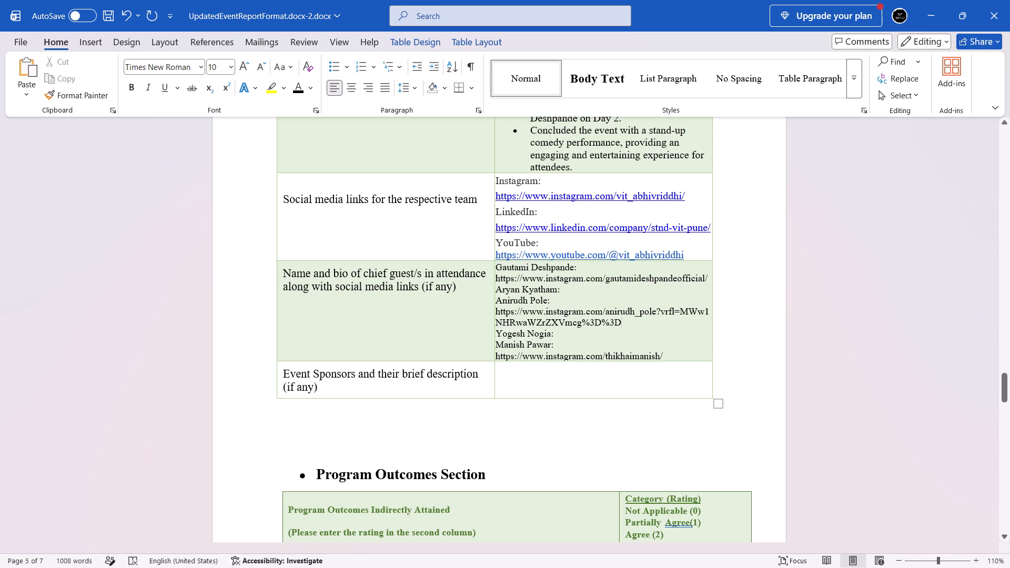
Place the cursor at the second guest's entry in the chief guests cell and switch back to Instagram in the Brave browser.
{"action": "left_click", "coordinate": [581, 289]}
{"action": "left_click", "coordinate": [475, 550]}
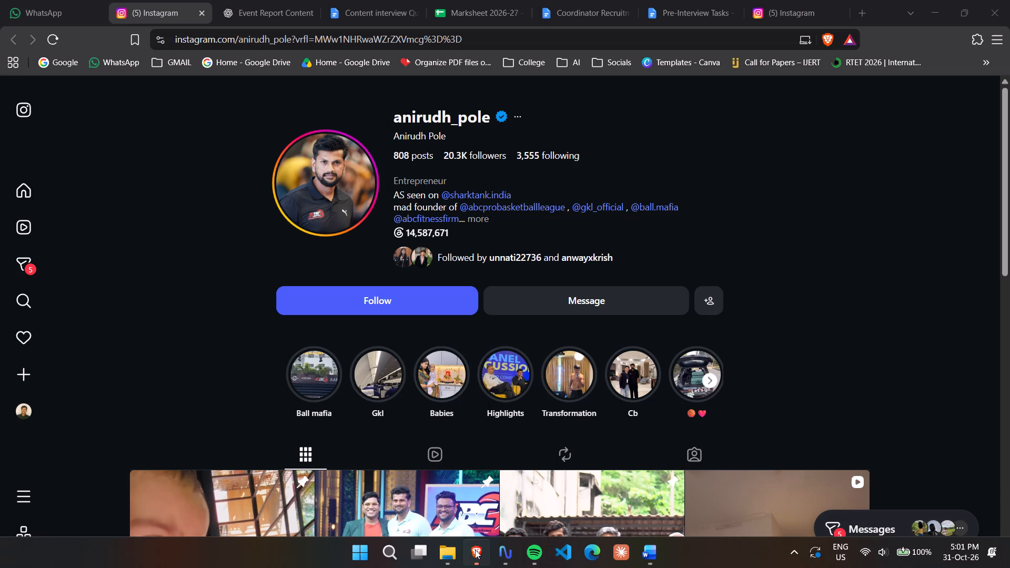
Open the LinkedIn site in a new browser tab by way of a web search for linkedin.
{"action": "left_click", "coordinate": [866, 5]}
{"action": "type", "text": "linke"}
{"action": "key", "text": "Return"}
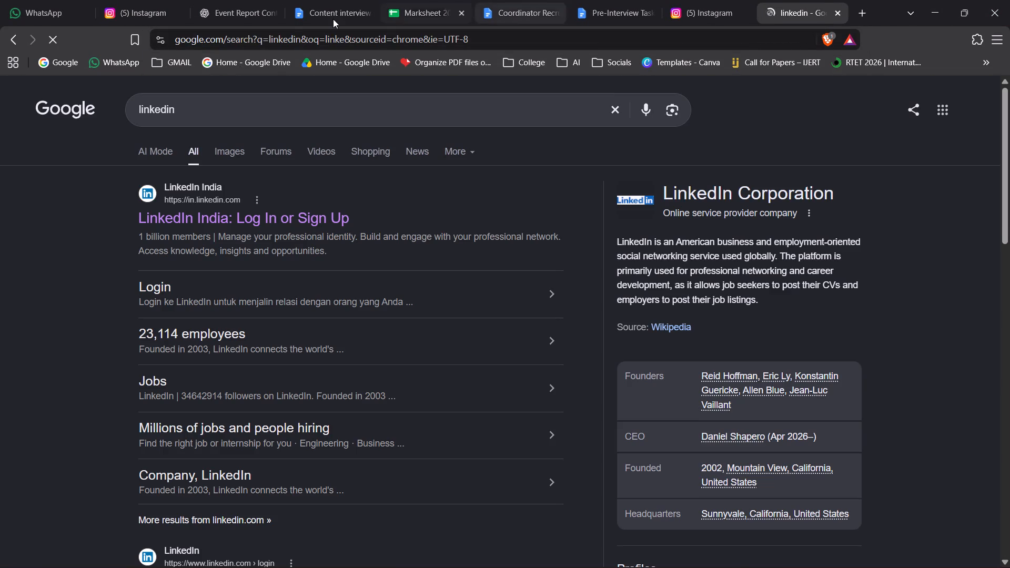
{"action": "left_click", "coordinate": [282, 227]}
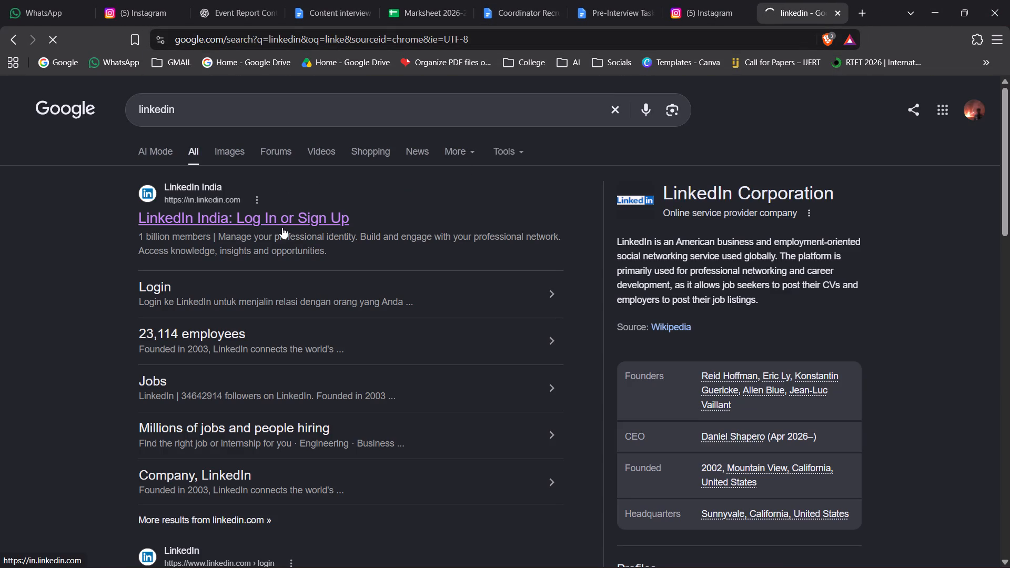
{"action": "left_click", "coordinate": [282, 227]}
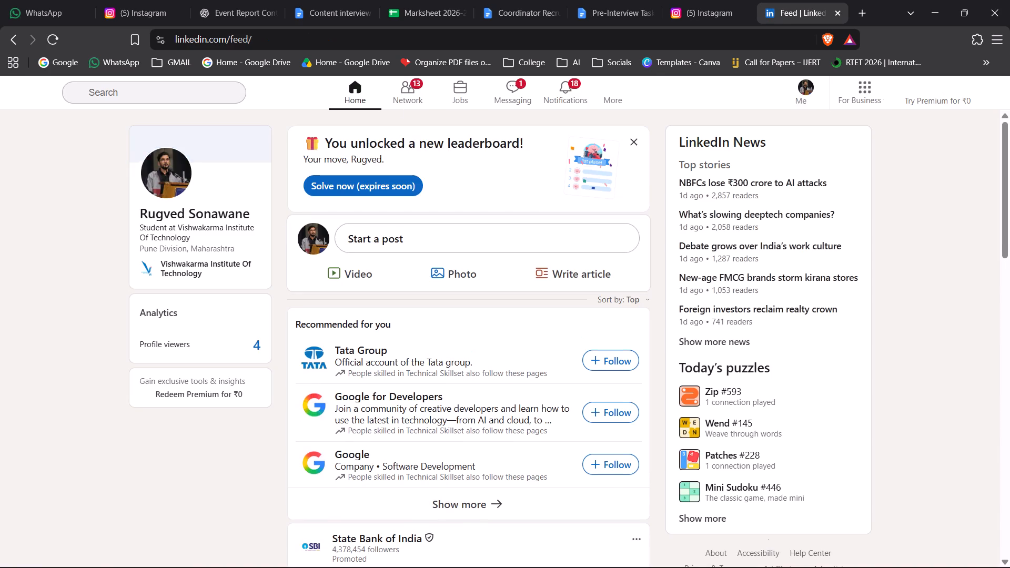
{"action": "left_click", "coordinate": [162, 97]}
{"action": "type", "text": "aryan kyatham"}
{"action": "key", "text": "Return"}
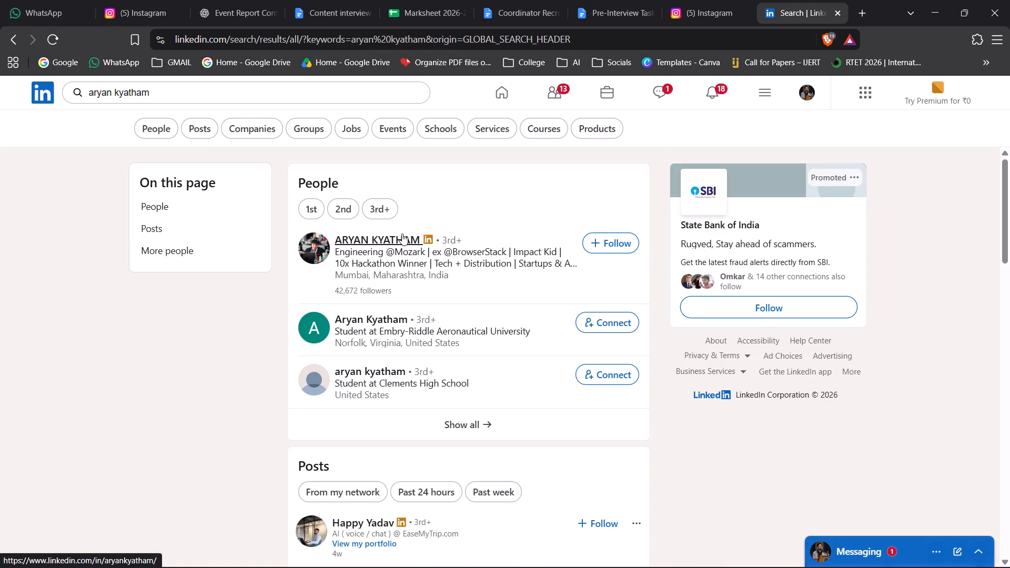
{"action": "left_click", "coordinate": [402, 234]}
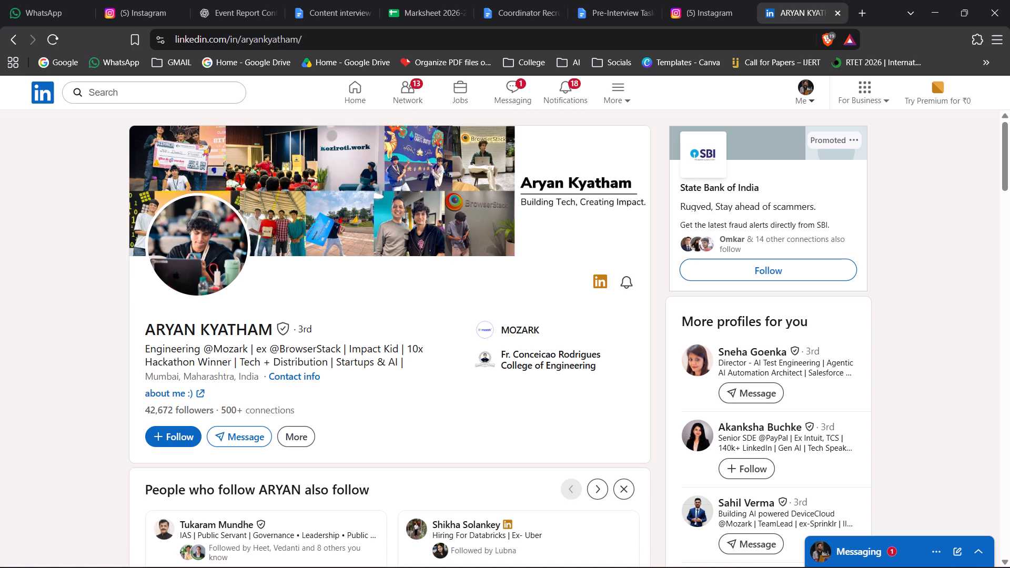
{"action": "left_click", "coordinate": [295, 35]}
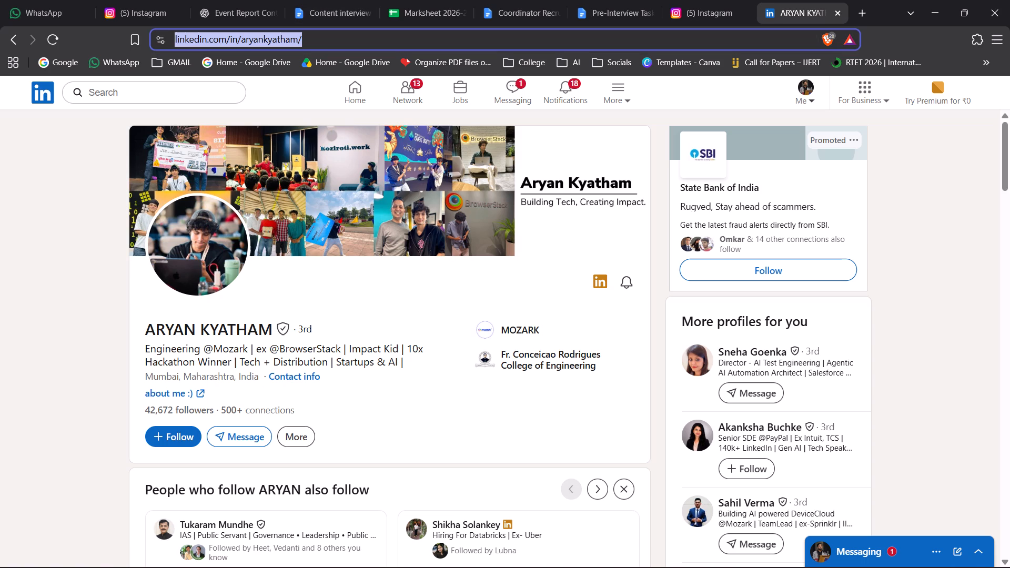
{"action": "key", "text": "ctrl+c"}
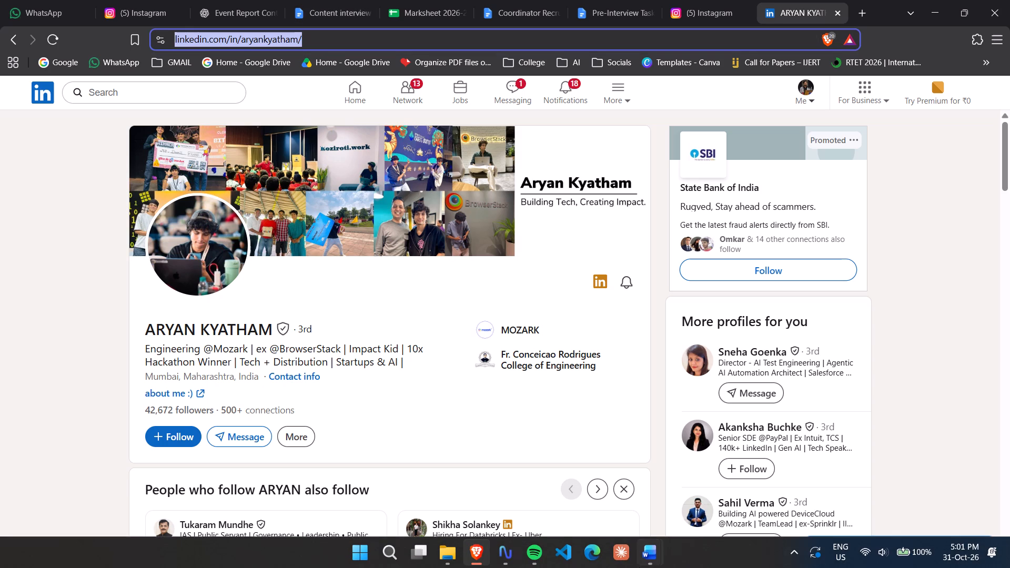
Switch to the UpdatedEventReportFormat Word document and paste the LinkedIn profile link after Aryan's name in the chief guest cell.
{"action": "left_click", "coordinate": [617, 499]}
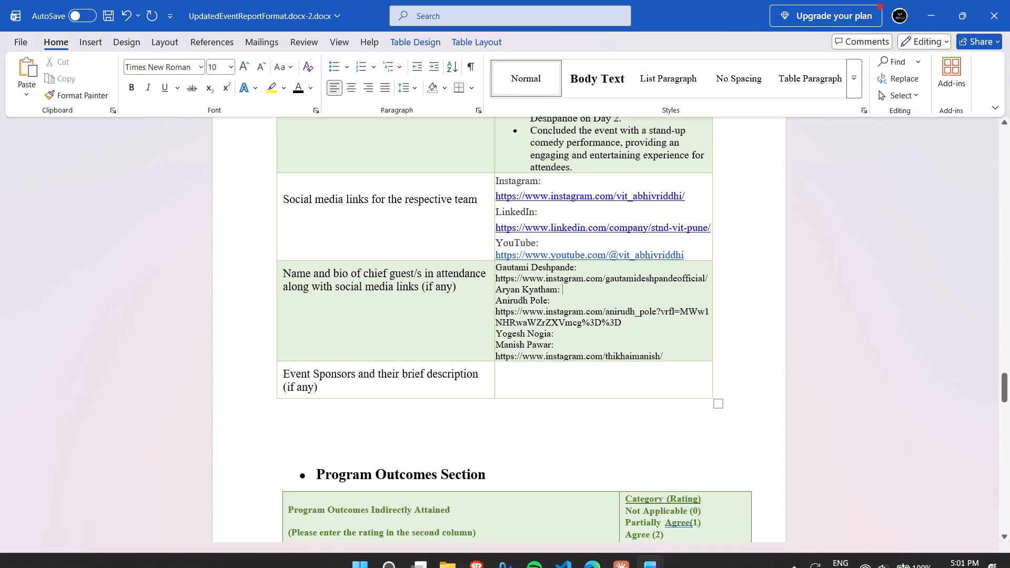
{"action": "key", "text": "ctrl+v"}
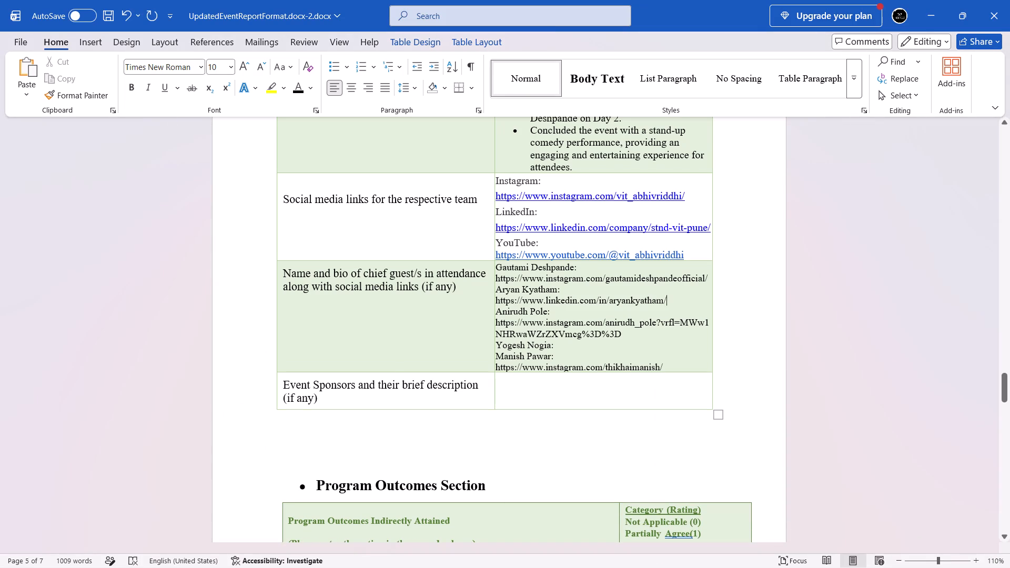
Place the cursor after guest Yogesh's name in the chief guest cell, and search LinkedIn in the browser for his full name.
{"action": "left_click", "coordinate": [568, 350]}
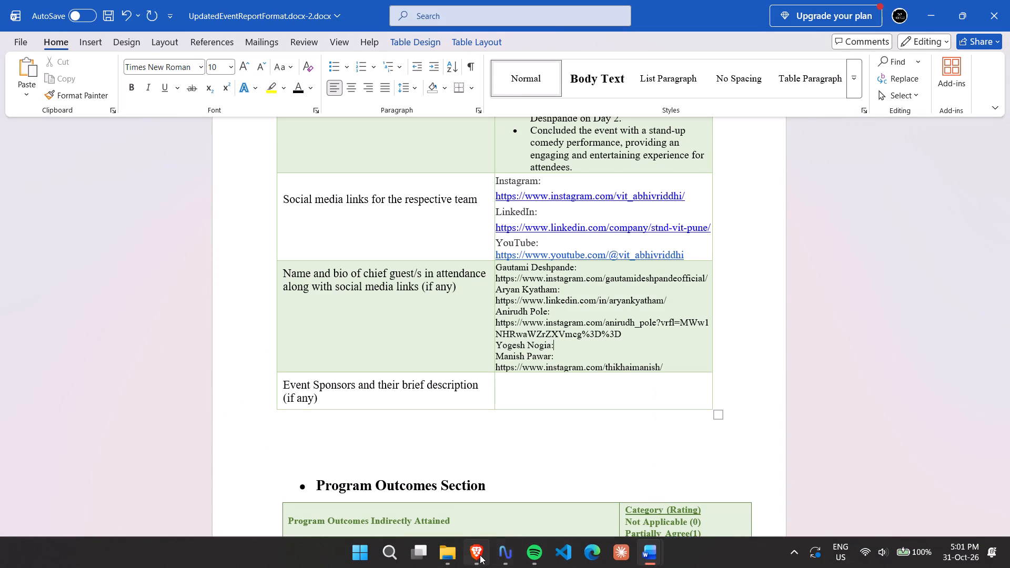
{"action": "left_click", "coordinate": [480, 555]}
{"action": "left_click", "coordinate": [211, 90]}
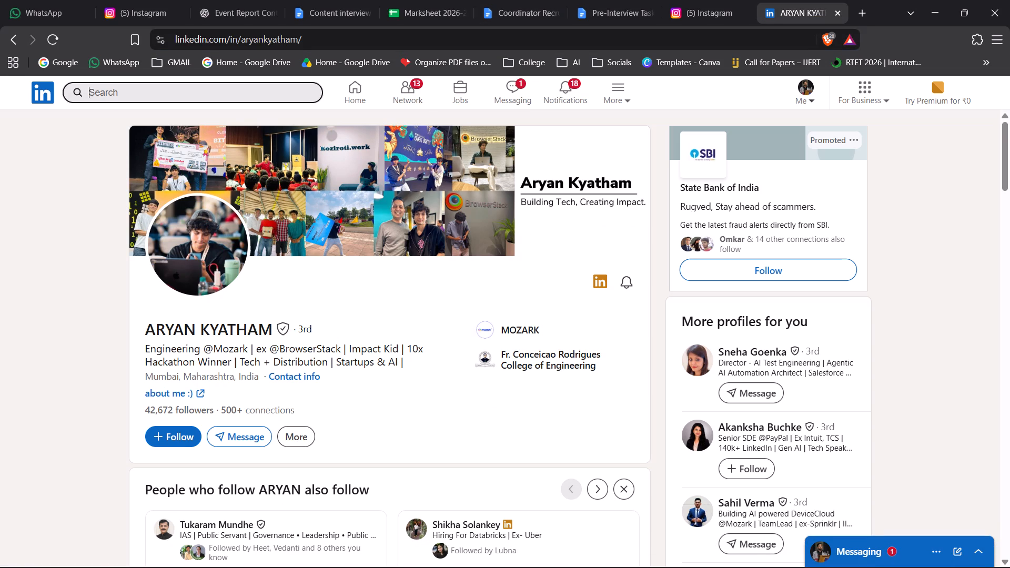
{"action": "left_click", "coordinate": [211, 90]}
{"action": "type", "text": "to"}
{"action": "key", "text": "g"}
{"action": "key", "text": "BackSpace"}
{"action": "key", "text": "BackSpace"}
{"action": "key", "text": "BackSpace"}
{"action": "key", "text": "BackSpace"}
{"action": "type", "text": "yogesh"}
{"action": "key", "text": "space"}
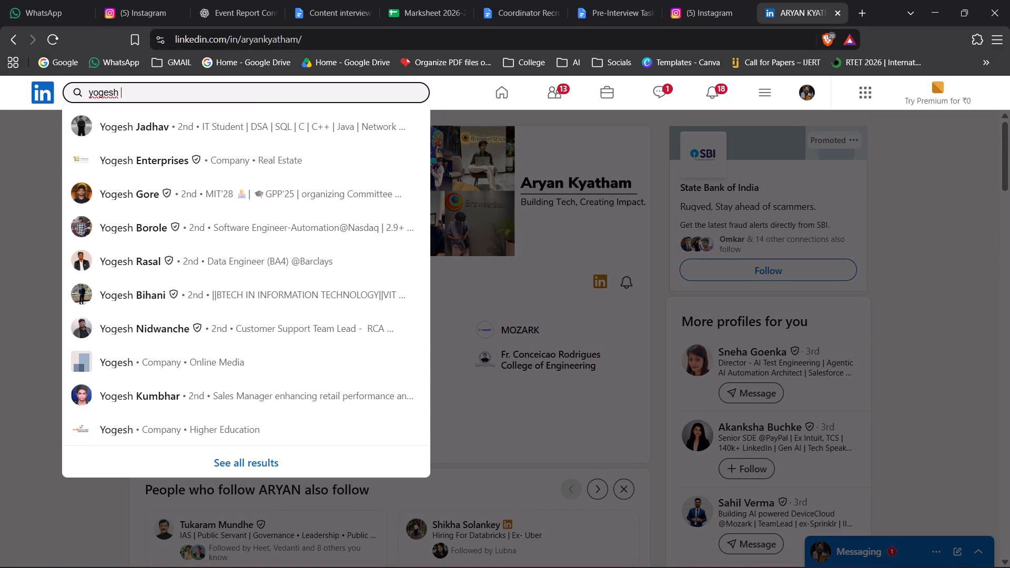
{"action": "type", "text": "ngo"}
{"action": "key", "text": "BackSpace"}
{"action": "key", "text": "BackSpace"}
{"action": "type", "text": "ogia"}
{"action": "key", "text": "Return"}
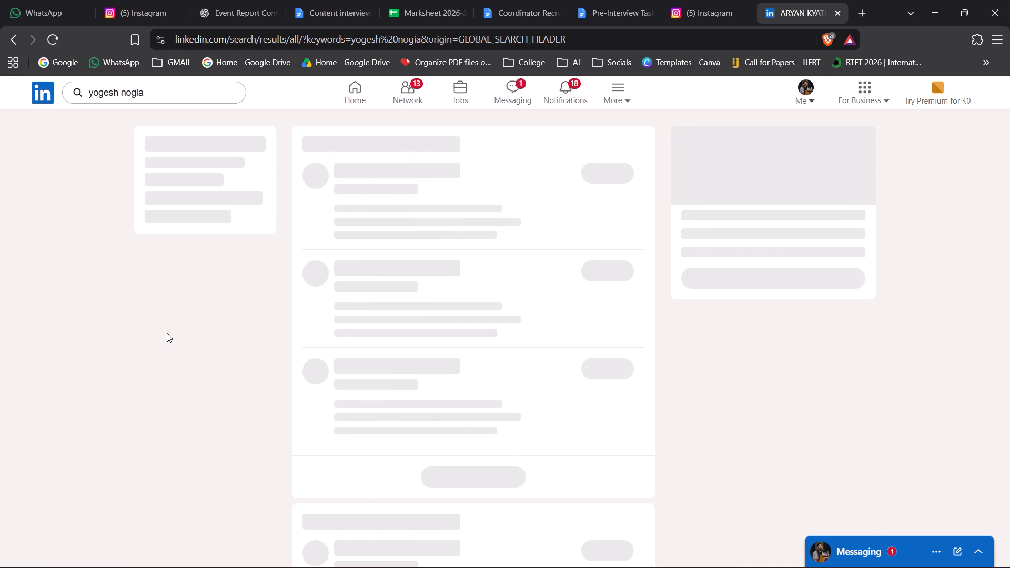
Open the LinkedIn profile of Yogesh, the Beep cofounder and CTO, and copy its web address.
{"action": "left_click", "coordinate": [390, 174]}
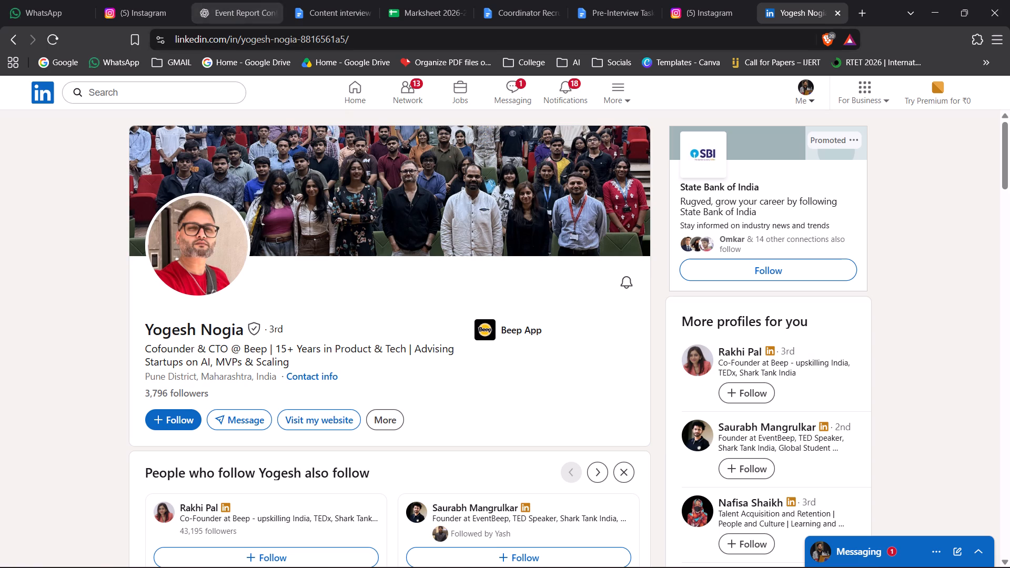
{"action": "left_click", "coordinate": [297, 41]}
{"action": "key", "text": "ctrl+c"}
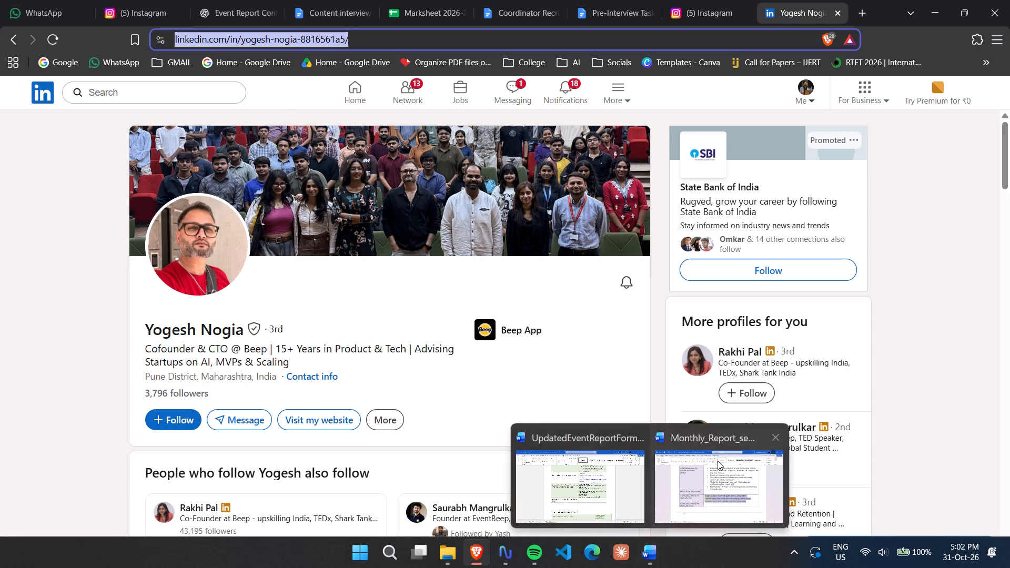
Switch to the UpdatedEventReportFormat Word document and paste the copied LinkedIn profile link after Yogesh's name in the chief guest cell.
{"action": "left_click", "coordinate": [573, 464]}
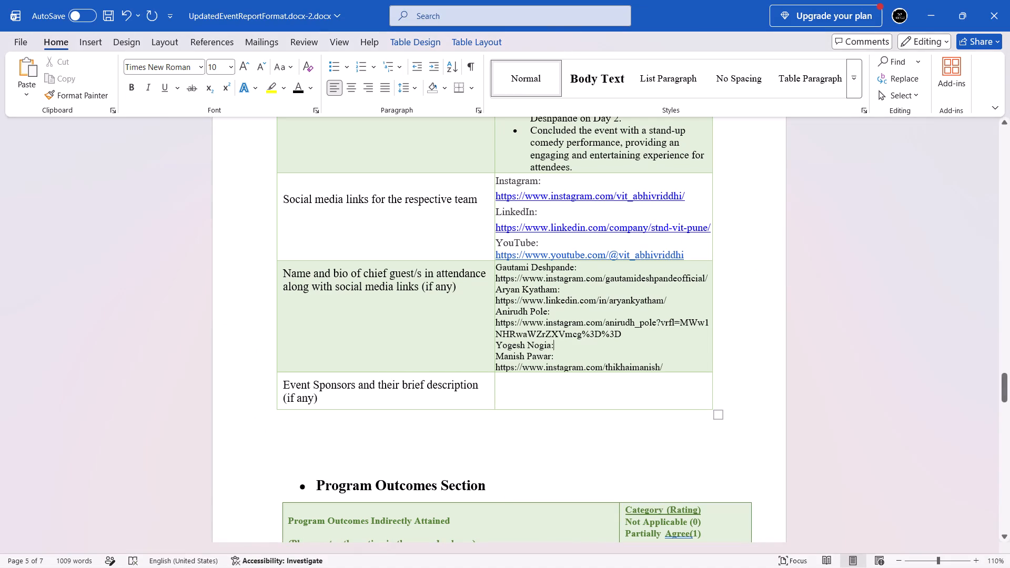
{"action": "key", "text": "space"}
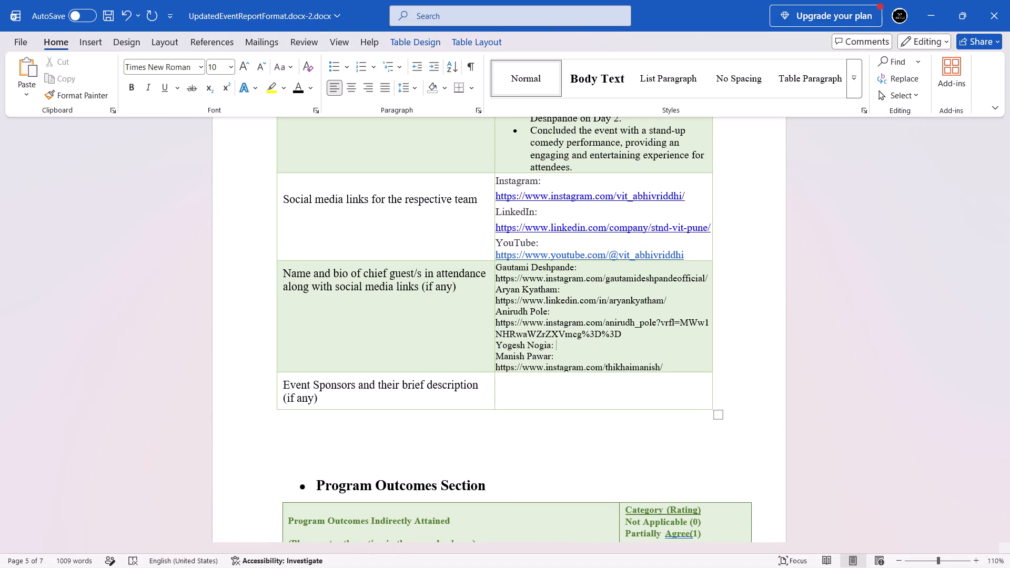
{"action": "key", "text": "ctrl+v"}
{"action": "left_click", "coordinate": [558, 396]}
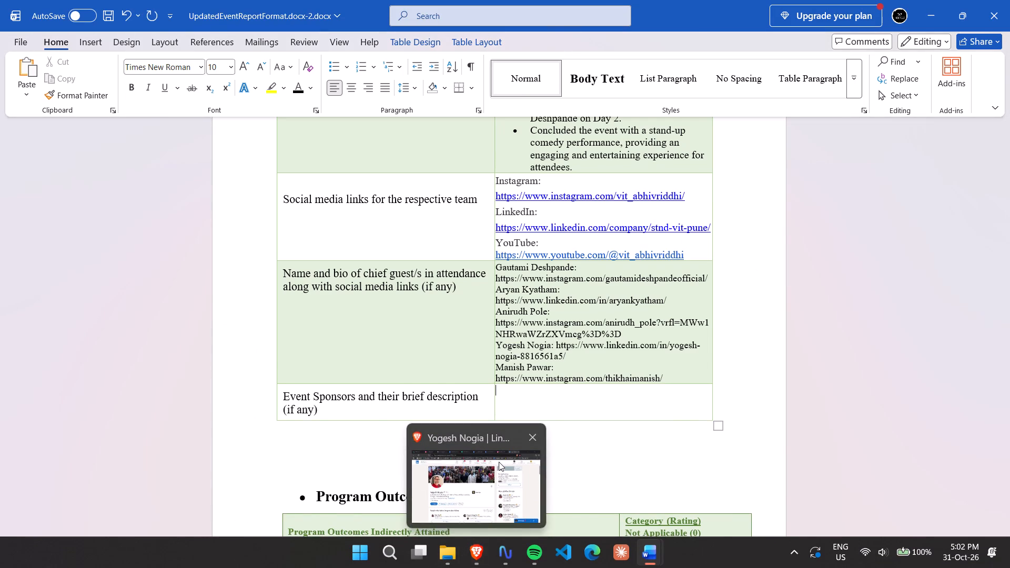
Switch back to the browser and close the tabs showing Yogesh's LinkedIn profile and guest Anirudh's Instagram profile.
{"action": "left_click", "coordinate": [499, 462]}
{"action": "left_click", "coordinate": [839, 14]}
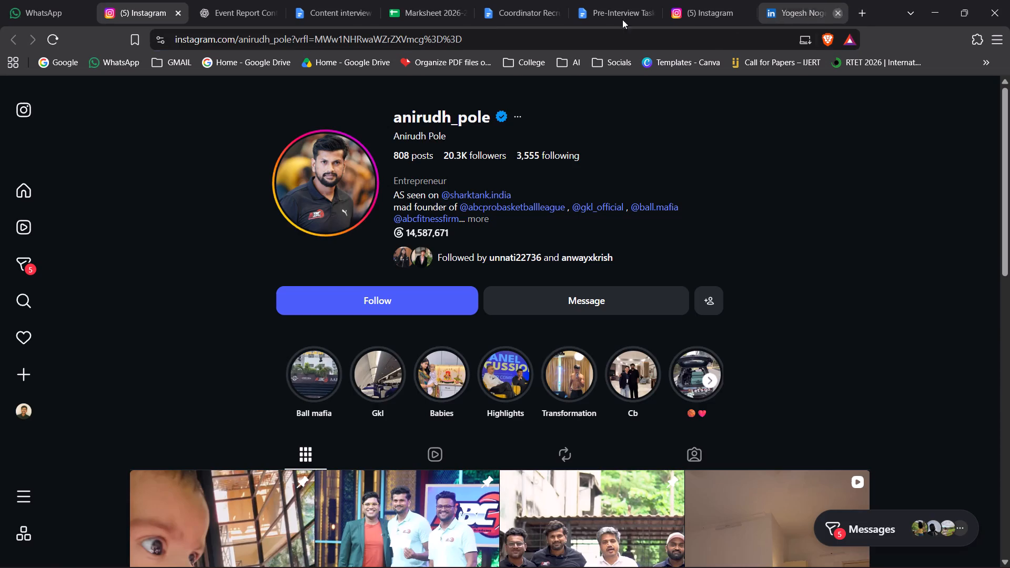
{"action": "left_click", "coordinate": [656, 0]}
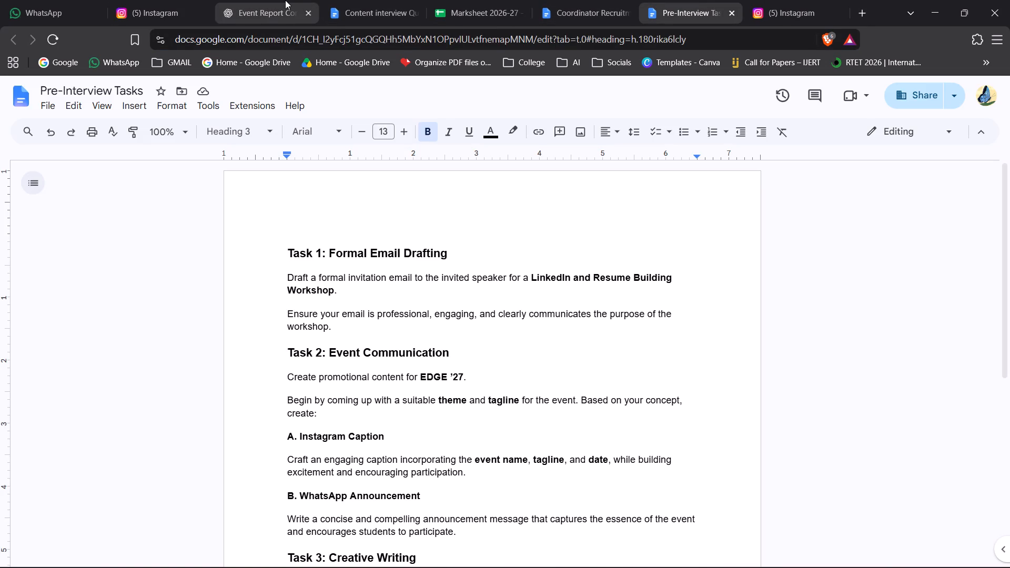
{"action": "left_click", "coordinate": [281, 0]}
{"action": "left_click_drag", "start_coordinate": [172, 0], "coordinate": [203, 17]}
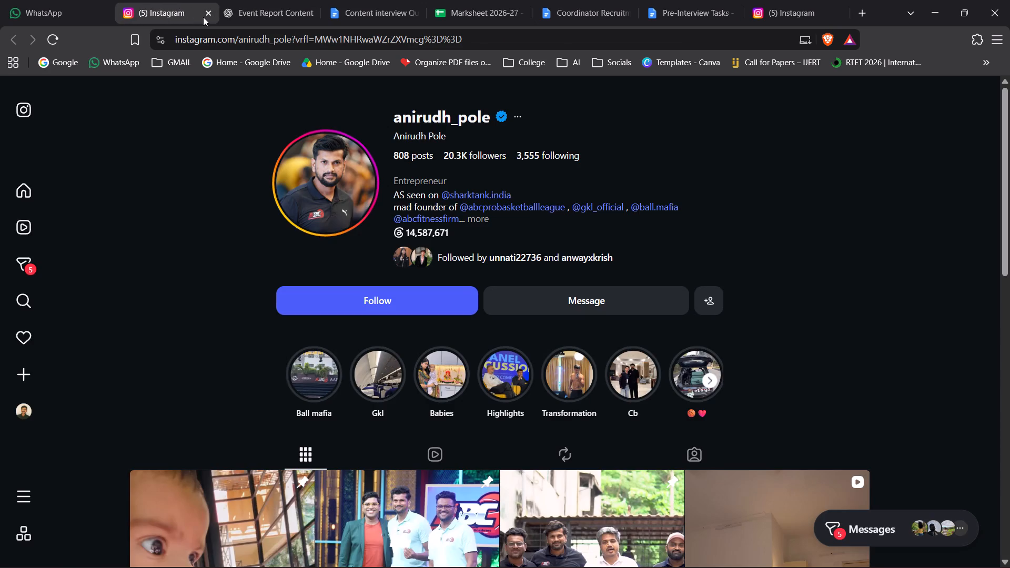
{"action": "left_click", "coordinate": [205, 14]}
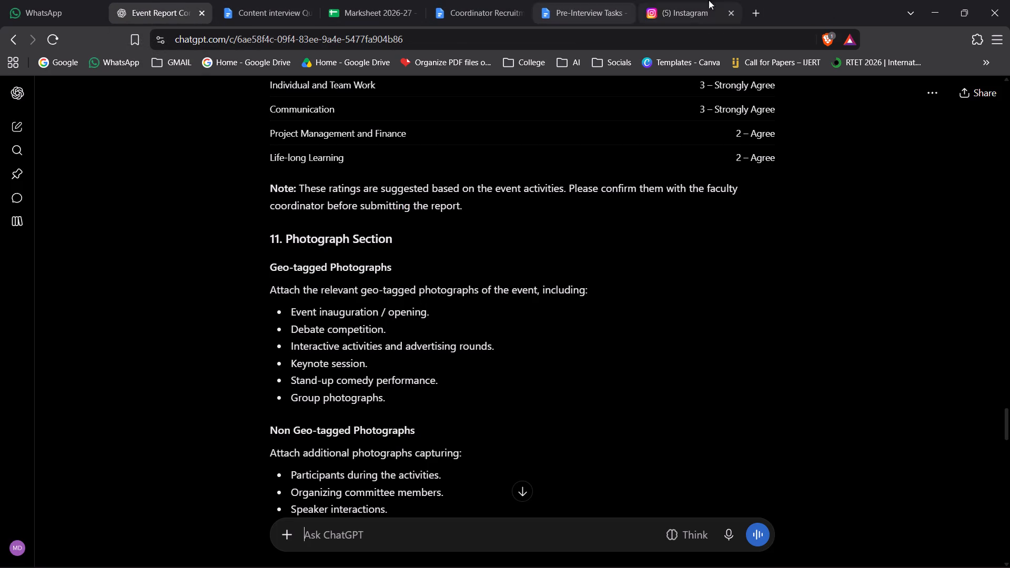
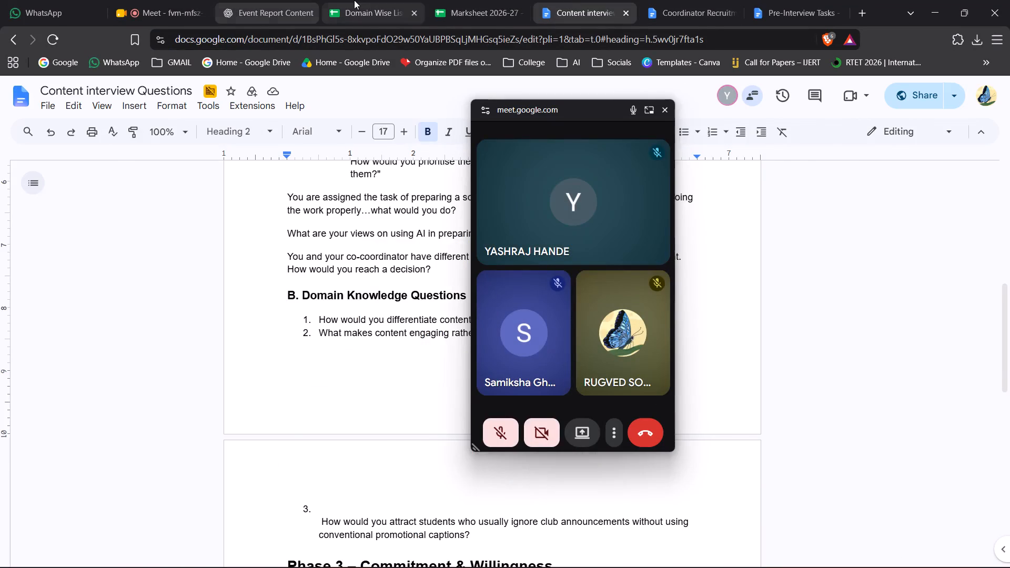
Open the downloaded Domain Wise Slots - Curation PDF from the recent downloads to check the content coordinator interview slots.
{"action": "left_click", "coordinate": [354, 0]}
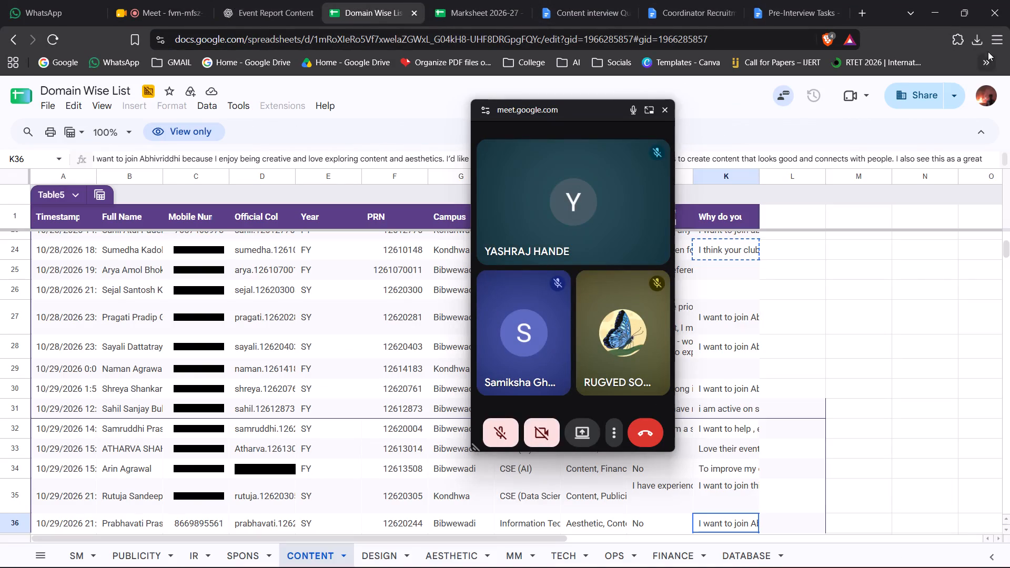
{"action": "left_click", "coordinate": [983, 46]}
{"action": "left_click", "coordinate": [842, 104]}
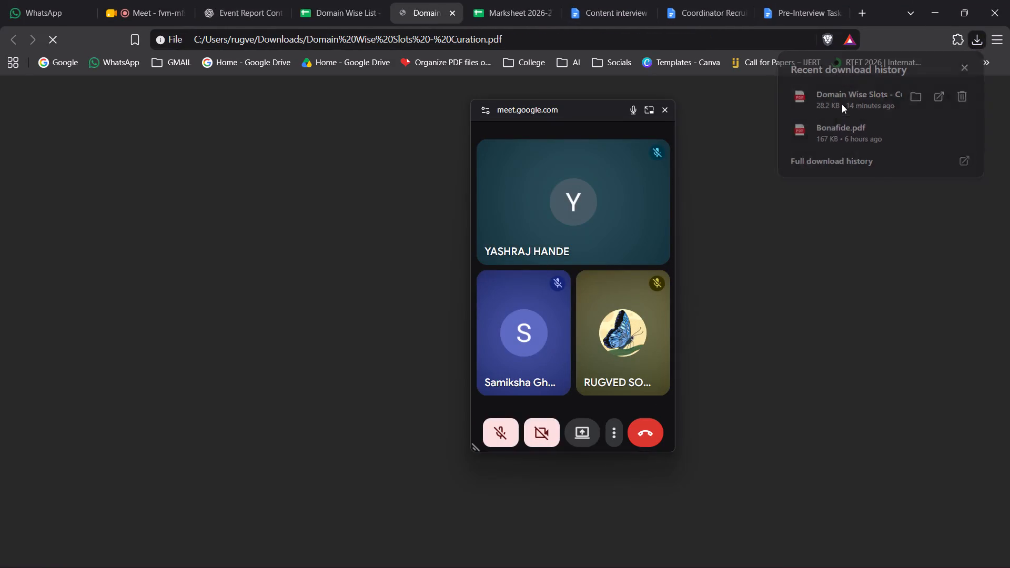
{"action": "left_click", "coordinate": [414, 217]}
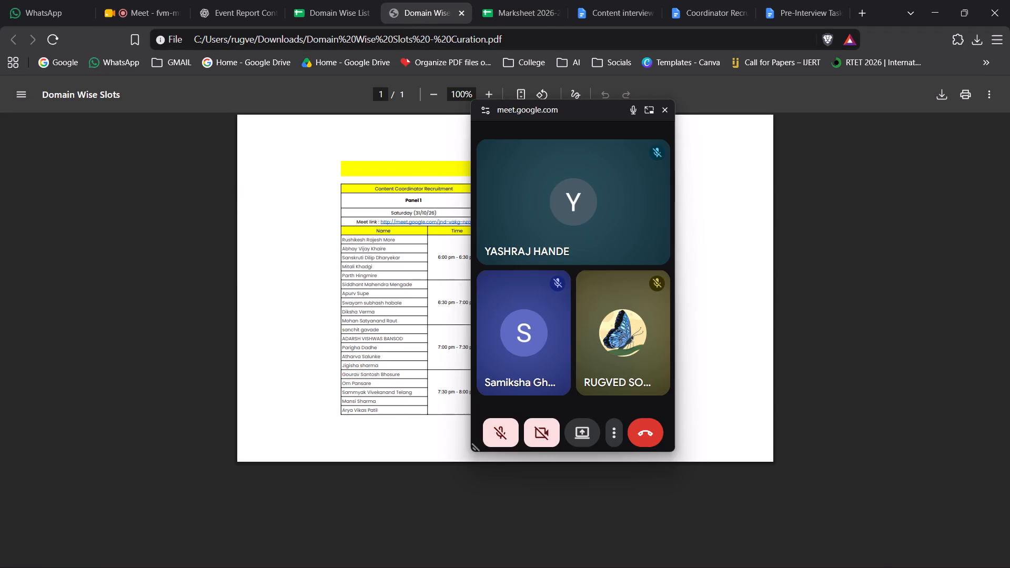